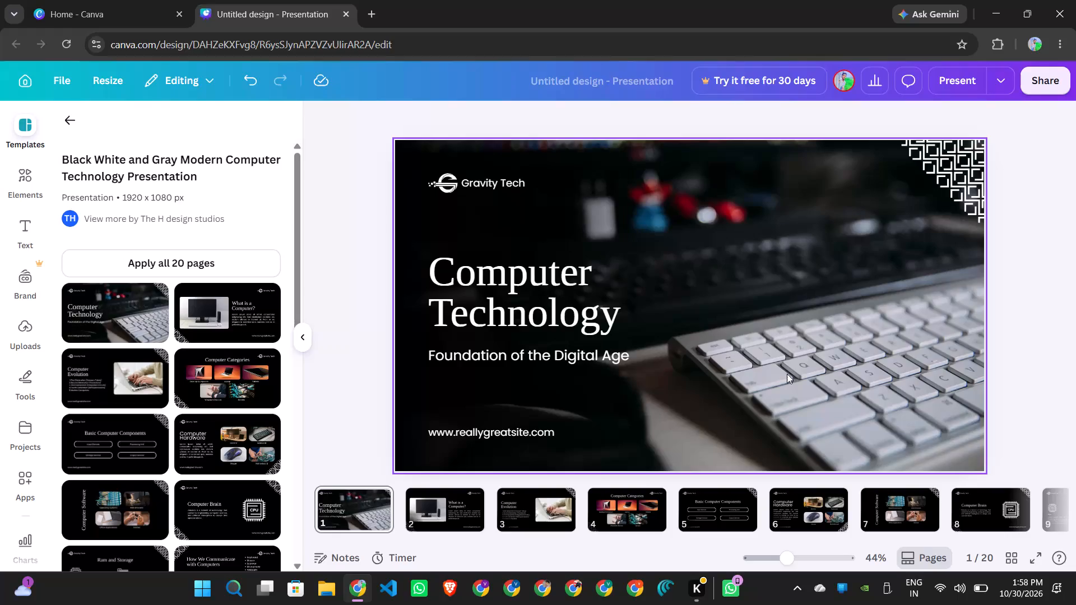
Move the "Computer Technology" title on page 1 slightly up and to the right.
left_click_drag(503, 289, 509, 272)
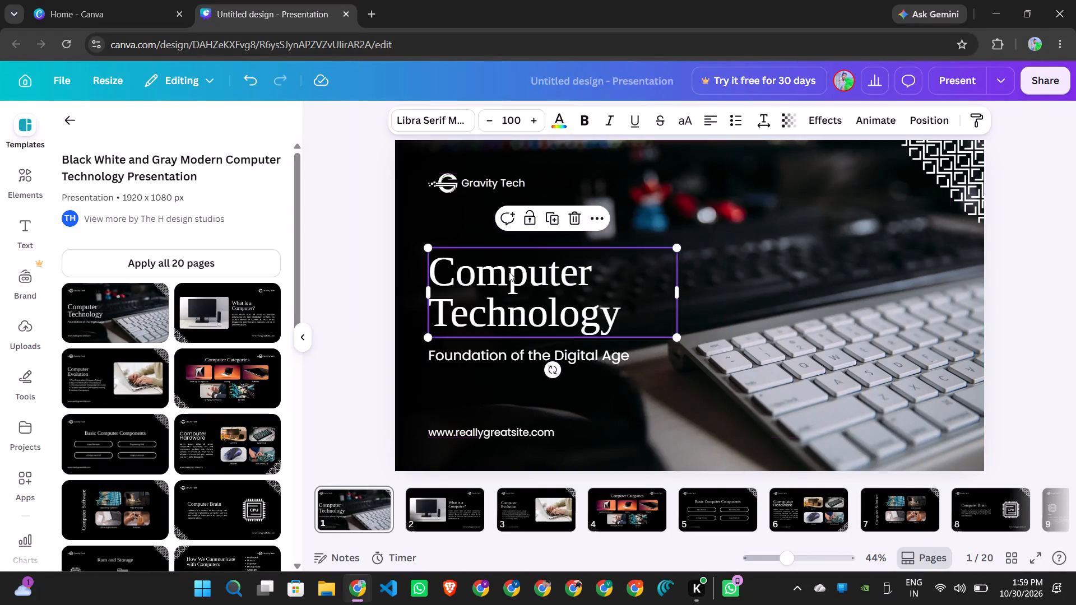
left_click_drag(509, 272, 509, 263)
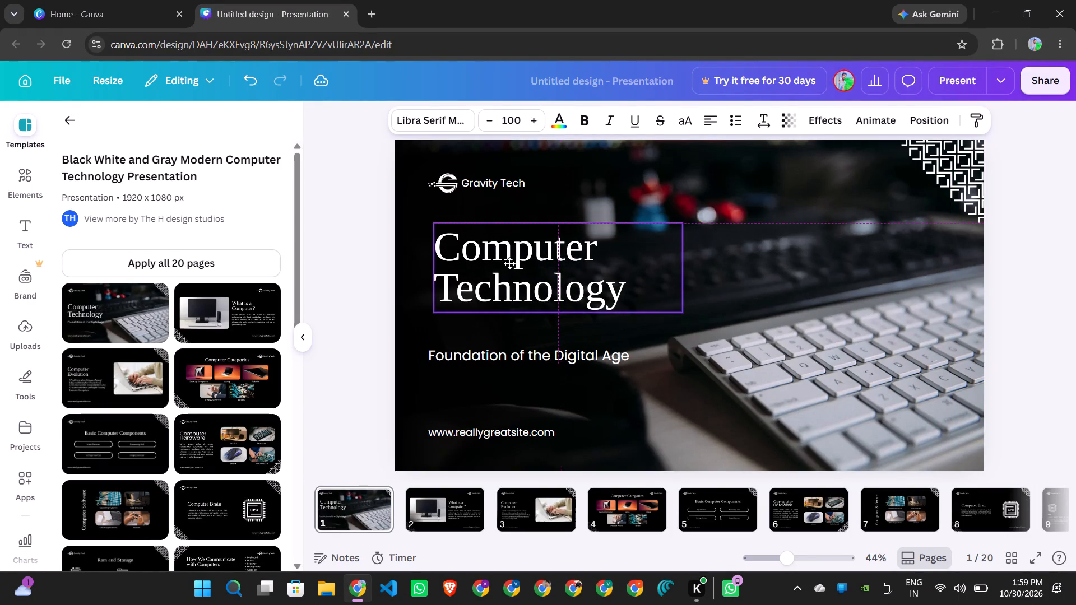
left_click_drag(509, 263, 507, 274)
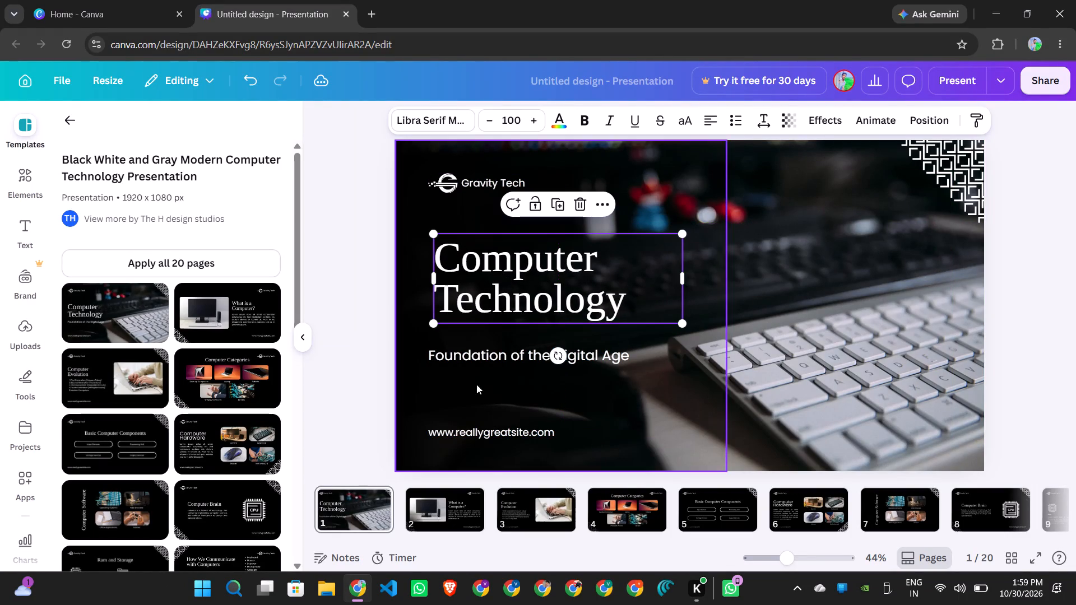
Nudge page 1's "Foundation of the Digital Age" subtitle slightly left and the website address up and slightly right.
left_click(496, 351)
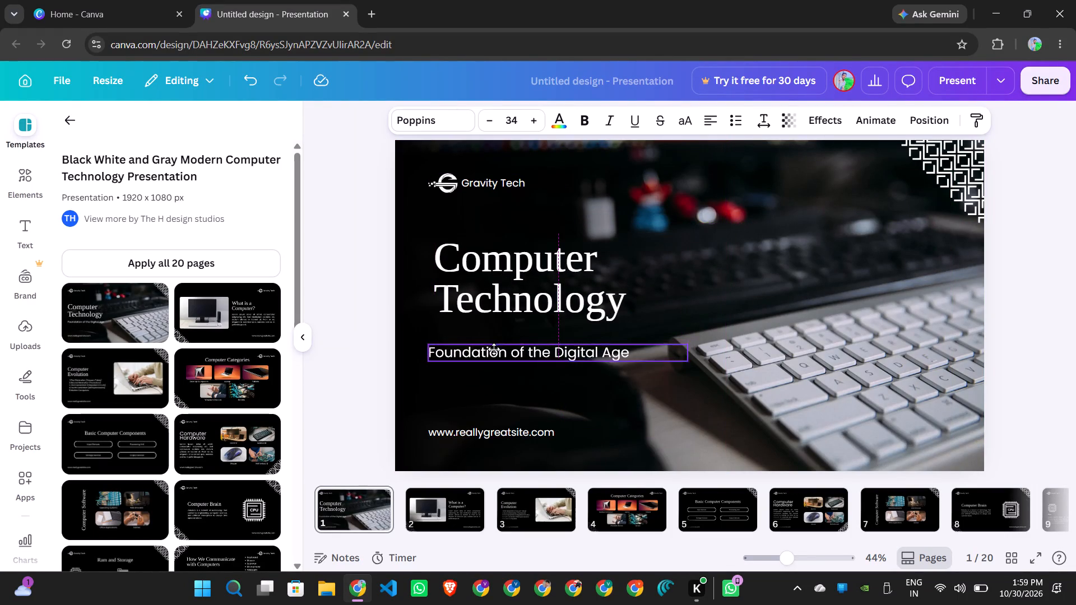
left_click_drag(478, 436, 487, 424)
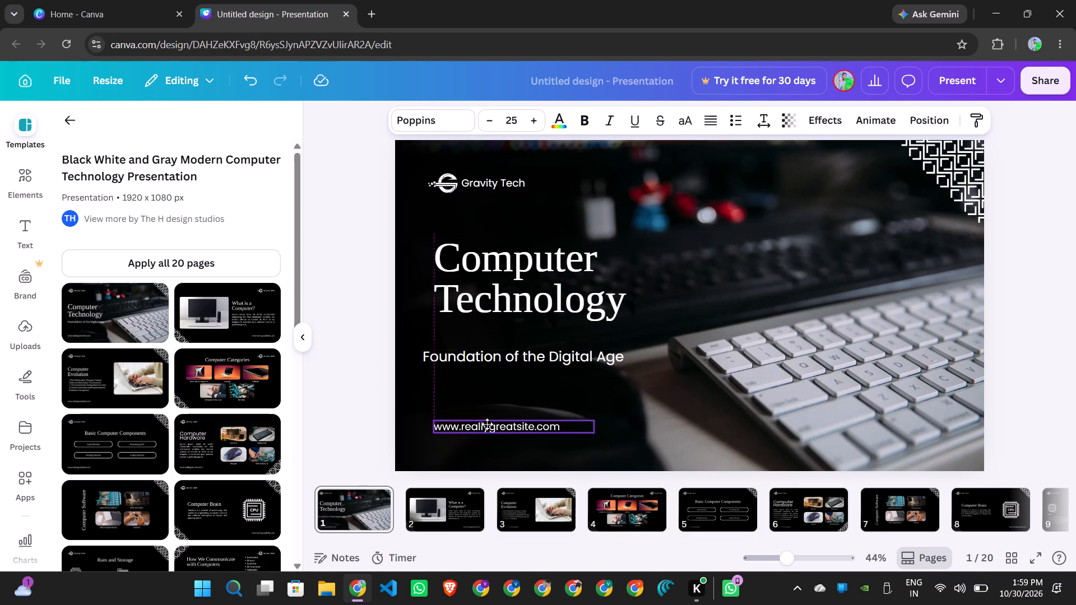
left_click_drag(487, 424, 481, 424)
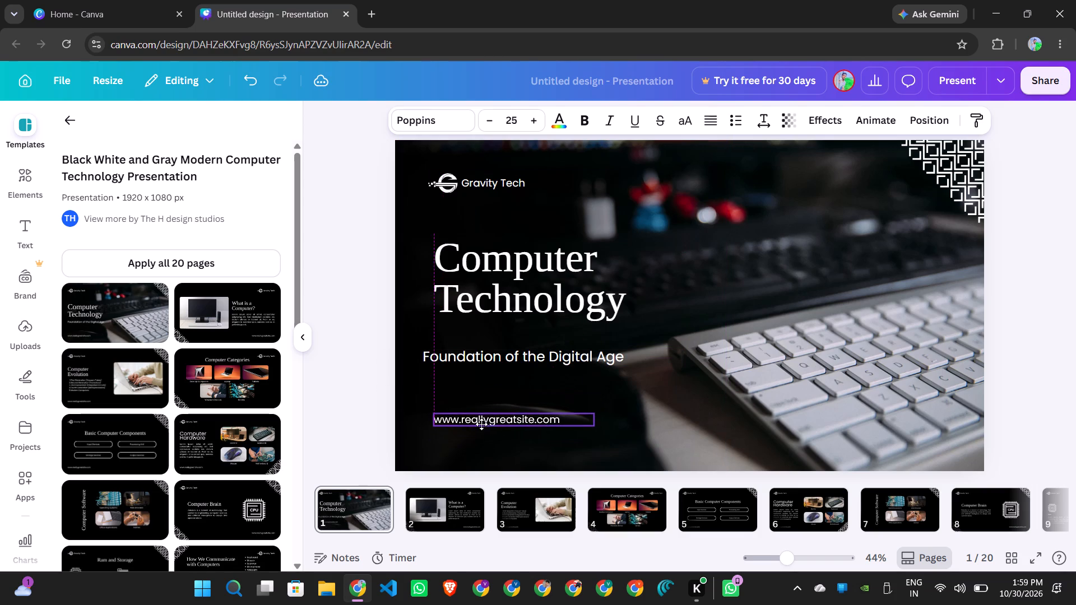
left_click_drag(481, 424, 489, 417)
On page 2, move the desktop computer photo slightly up and to the right.
left_click(450, 504)
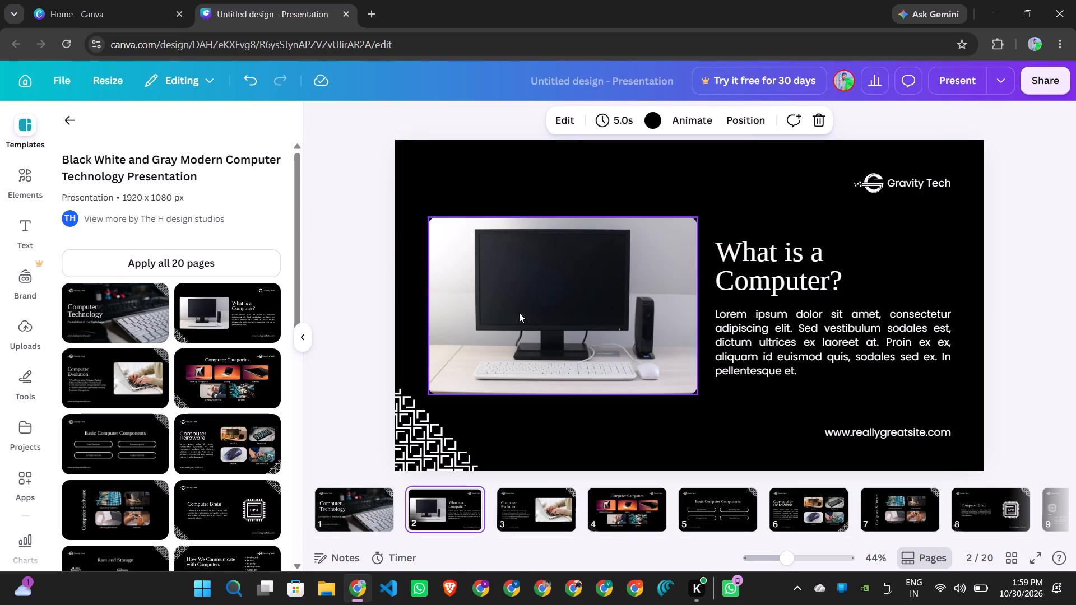
left_click_drag(520, 263, 517, 248)
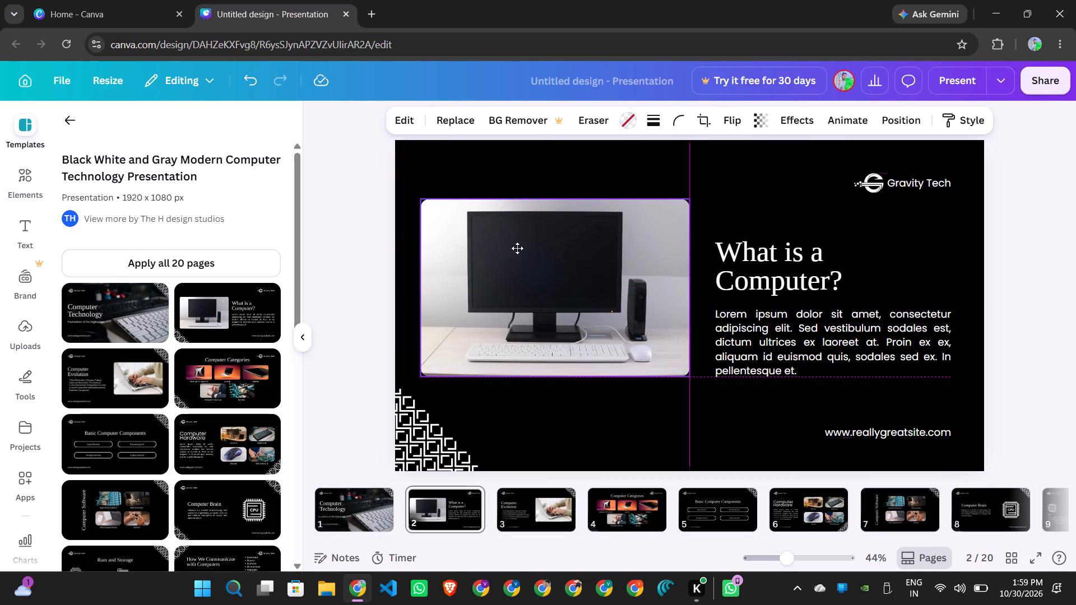
left_click_drag(517, 248, 520, 254)
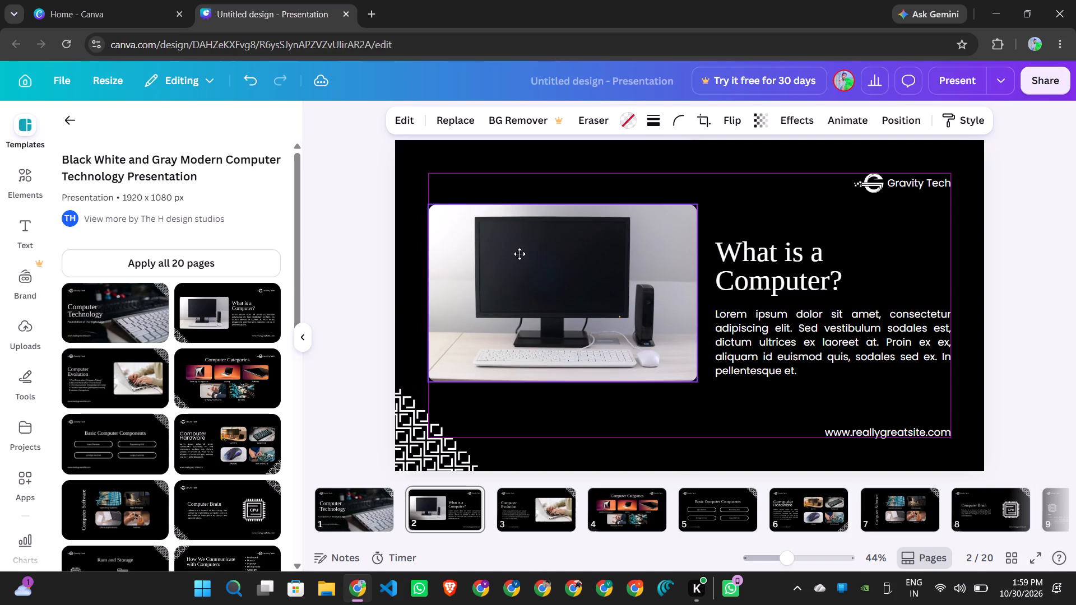
left_click_drag(520, 254, 523, 252)
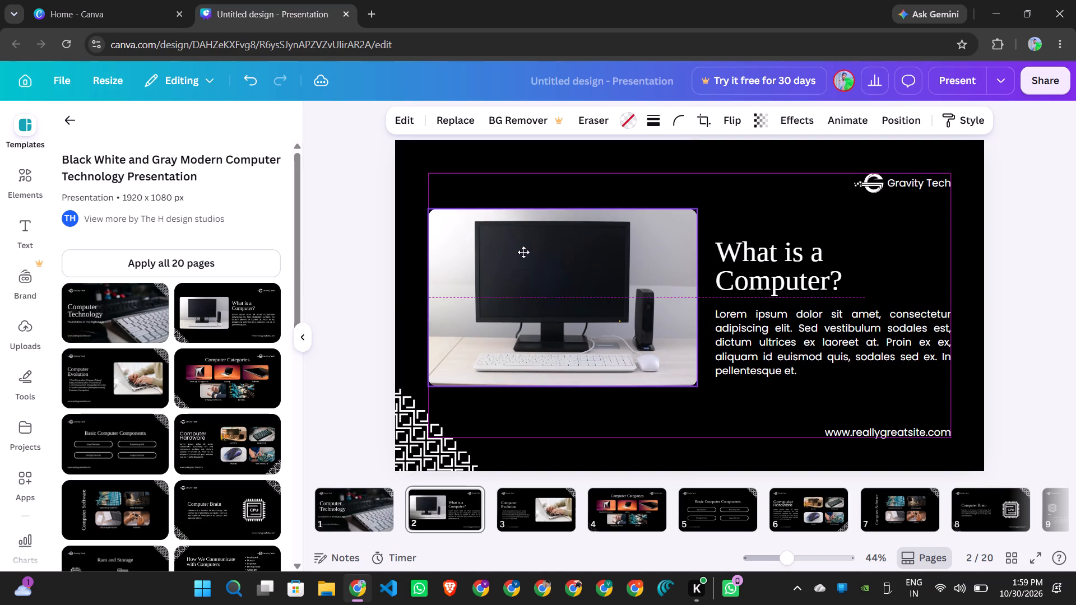
left_click_drag(523, 252, 524, 249)
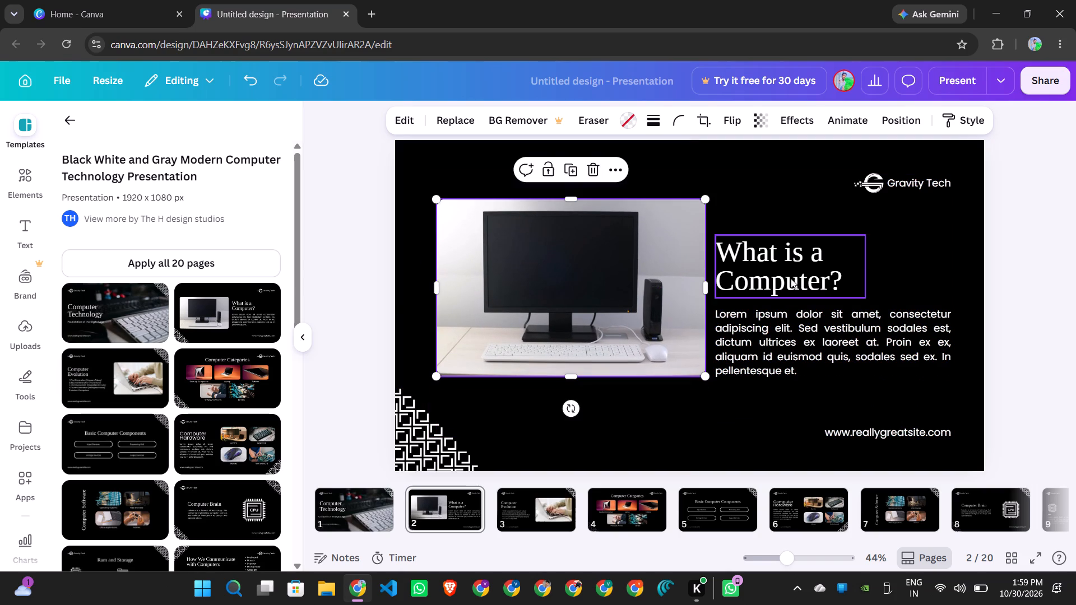
Move the "What is a Computer?" heading up and slightly right, and enlarge it to font size 80.8.
left_click_drag(795, 276, 804, 249)
left_click_drag(876, 270, 903, 273)
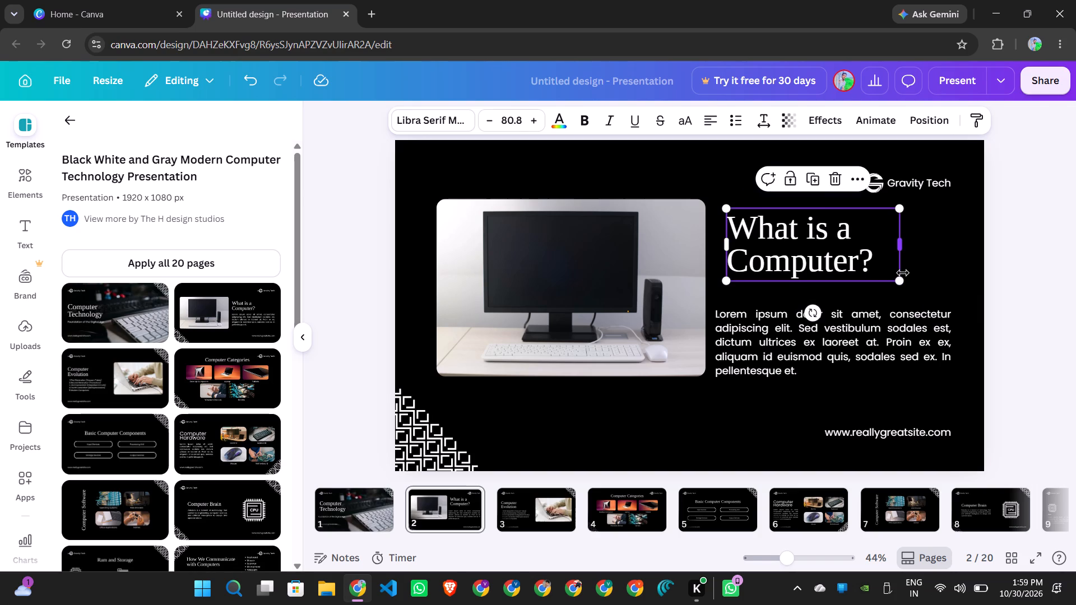
Enlarge the Lorem ipsum paragraph on page 2 to font size 27.5.
left_click(896, 341)
left_click_drag(953, 376, 976, 384)
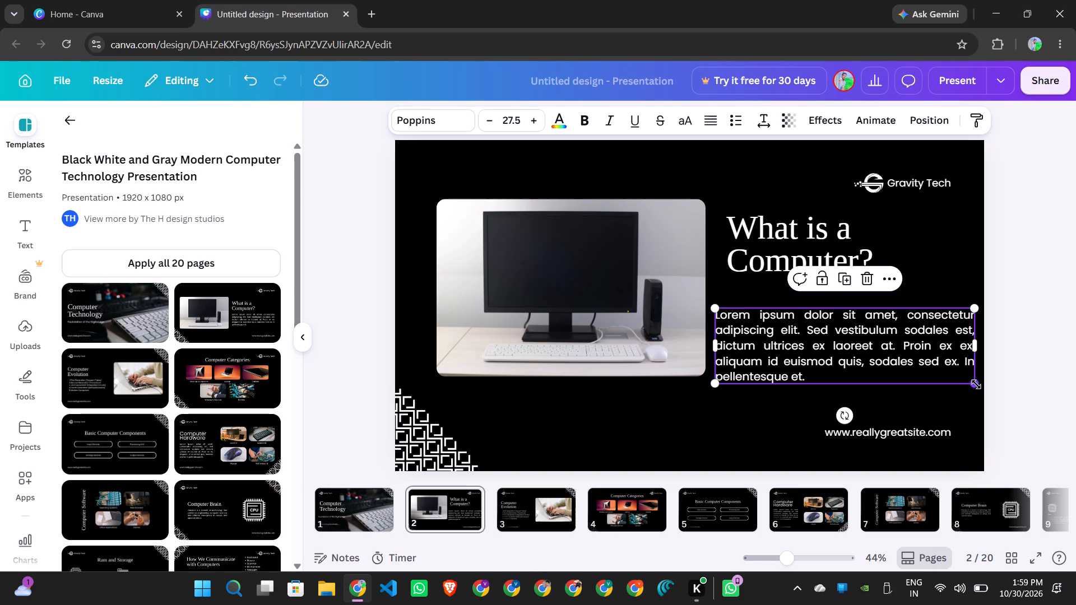
Enlarge the logo graphic on page 2 to nearly three times its size and place it against the "Gravity Tech" text.
left_click(912, 185)
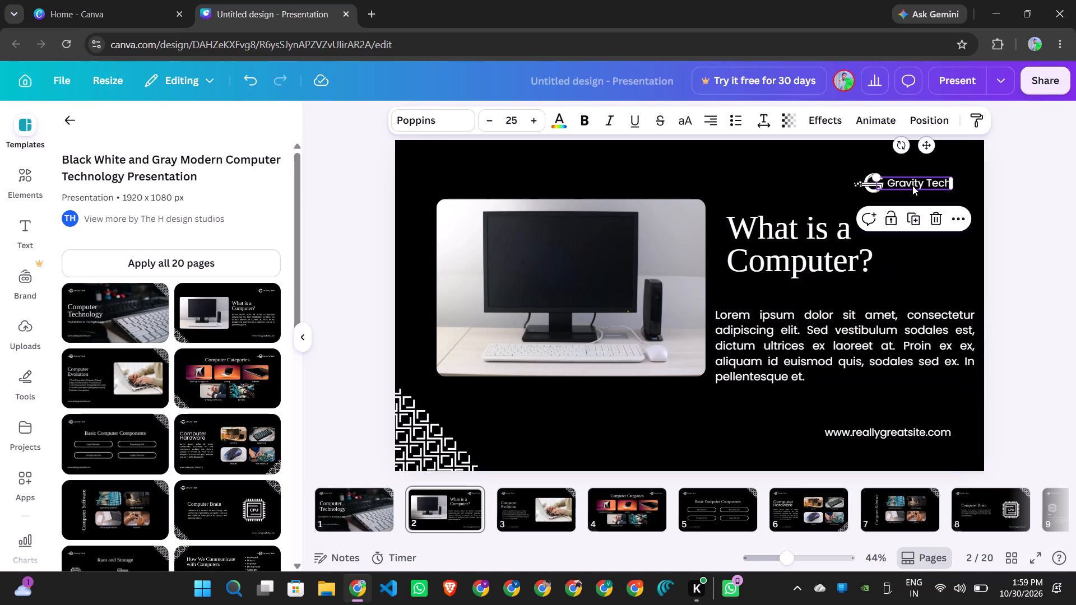
left_click(862, 183)
left_click(862, 183)
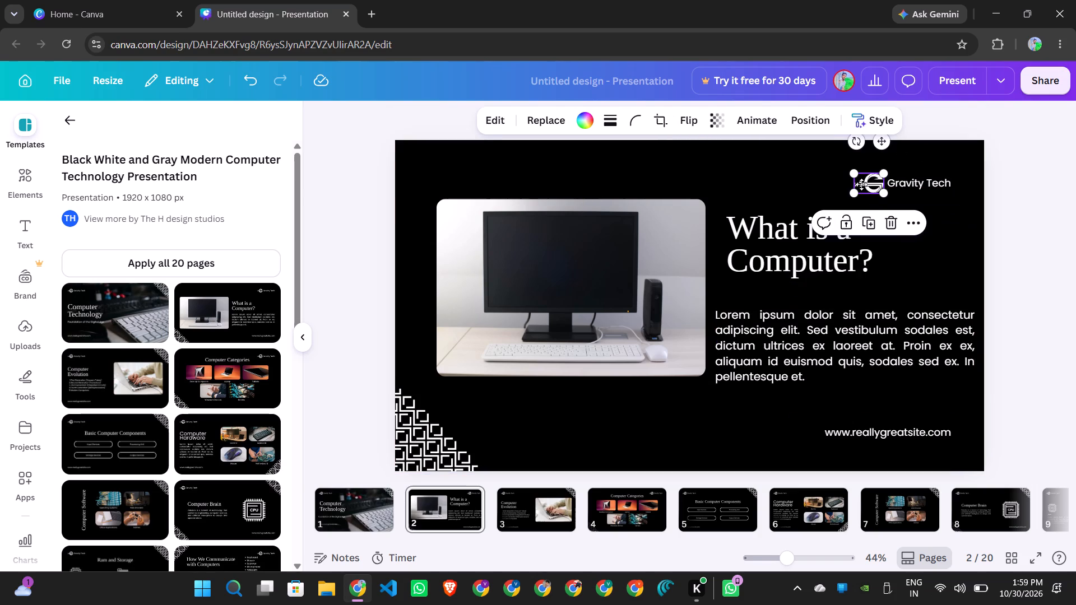
left_click(856, 178)
left_click_drag(855, 176, 782, 171)
left_click_drag(858, 171, 854, 180)
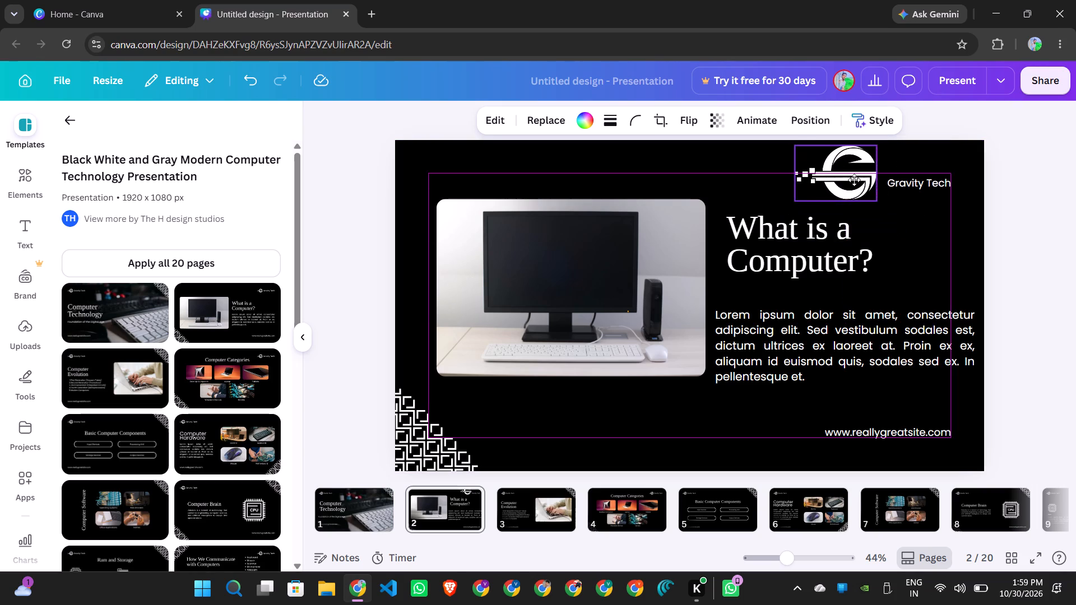
left_click_drag(854, 180, 856, 179)
Enlarge the "Gravity Tech" text to font size 38.6 and move it right and slightly down beside the logo.
left_click(910, 188)
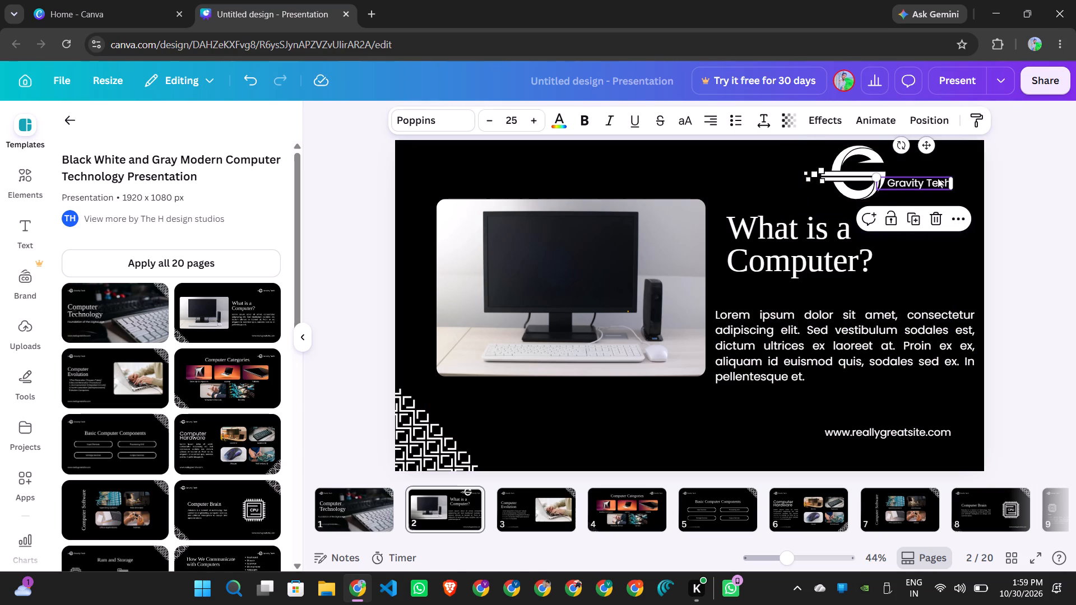
left_click_drag(878, 176, 838, 163)
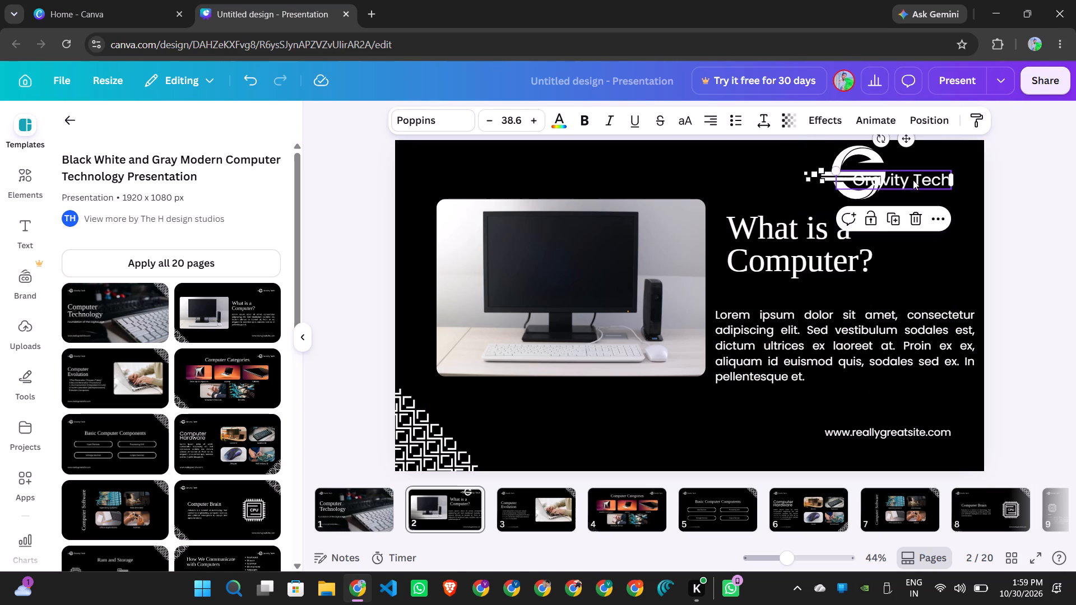
left_click_drag(913, 180, 938, 187)
left_click(902, 272)
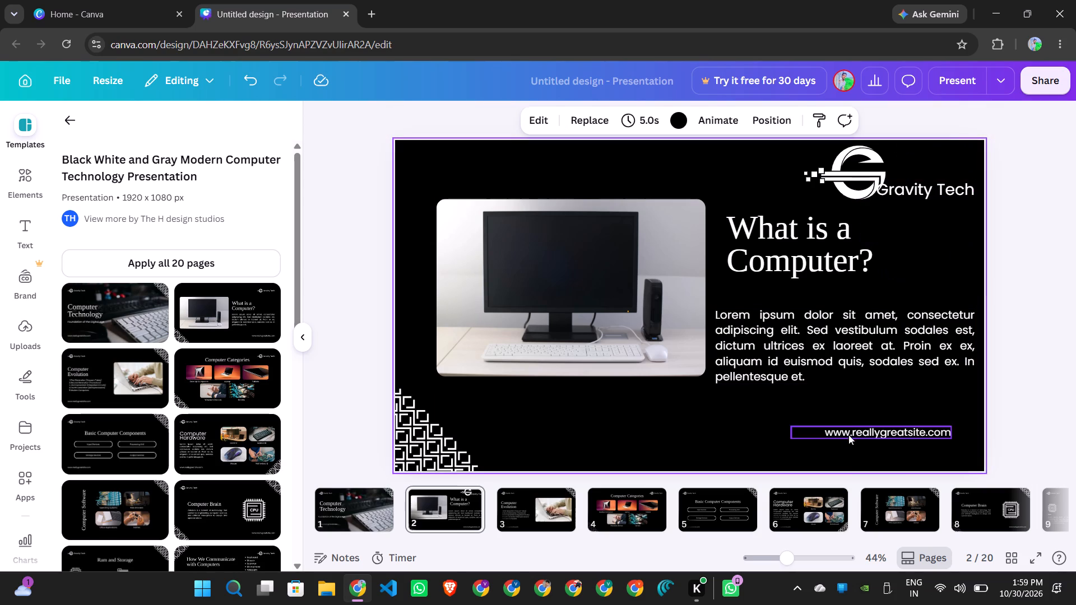
Move the website address on page 2 slightly up.
left_click_drag(848, 435, 850, 429)
Move the Lorem ipsum paragraph up and slightly left, close beneath the "What is a Computer?" heading.
left_click_drag(833, 363, 840, 358)
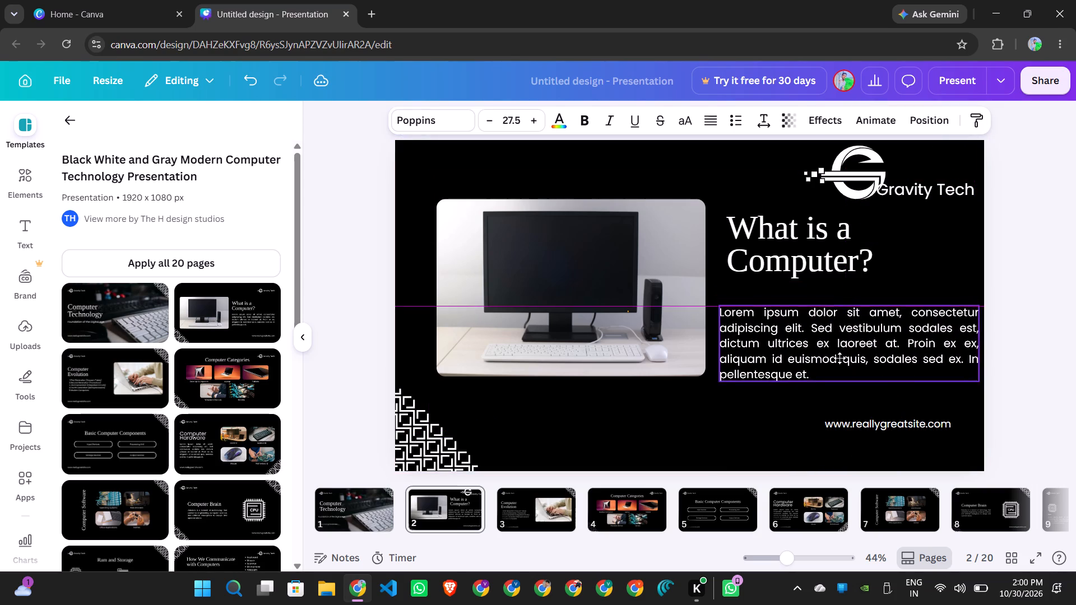
left_click_drag(840, 358, 834, 334)
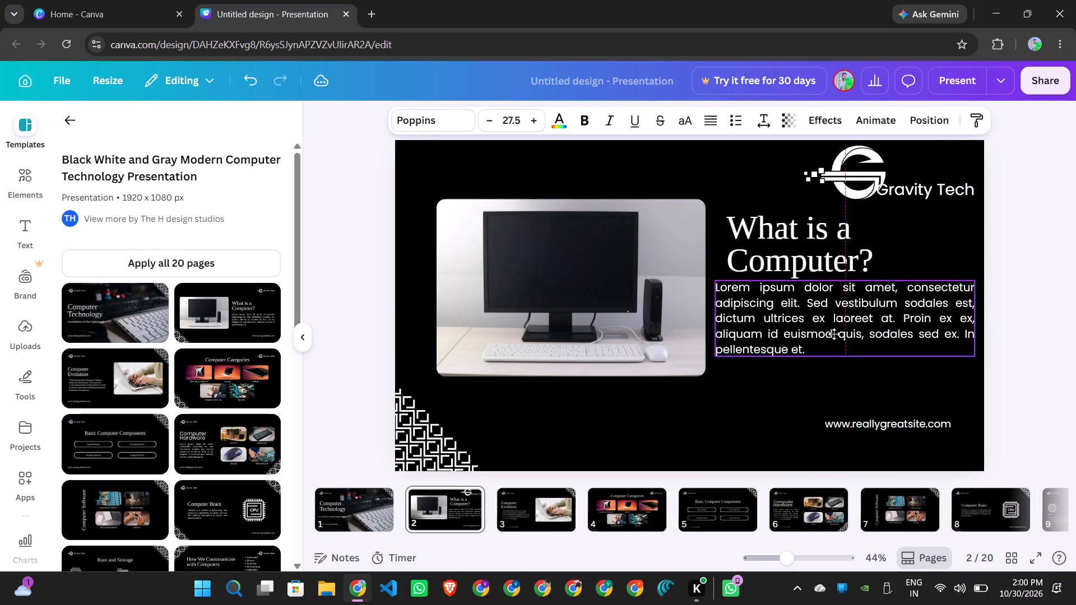
left_click_drag(834, 334, 826, 350)
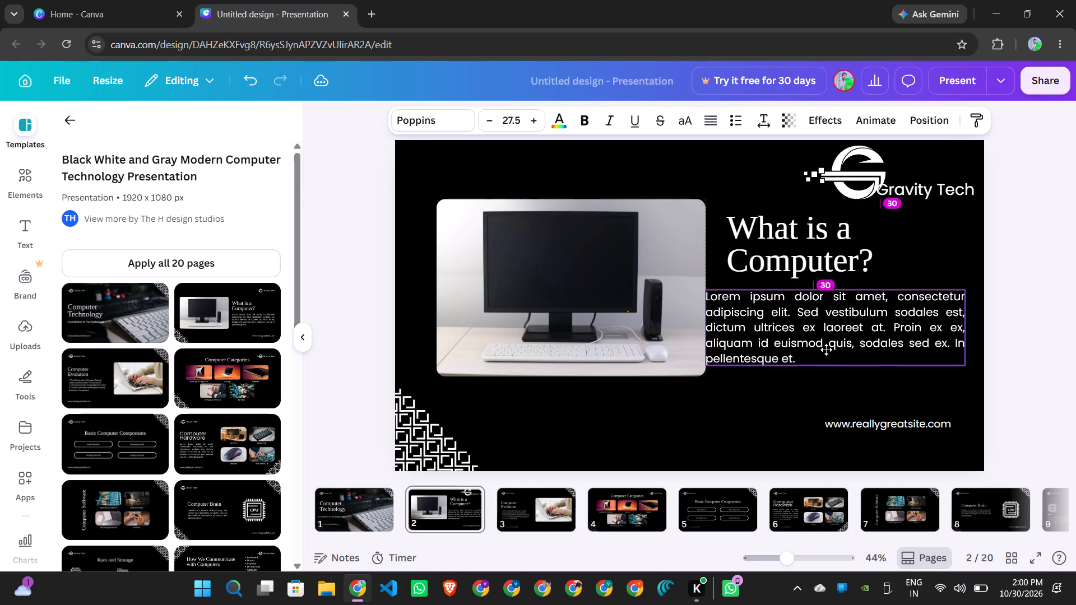
left_click_drag(826, 350, 828, 337)
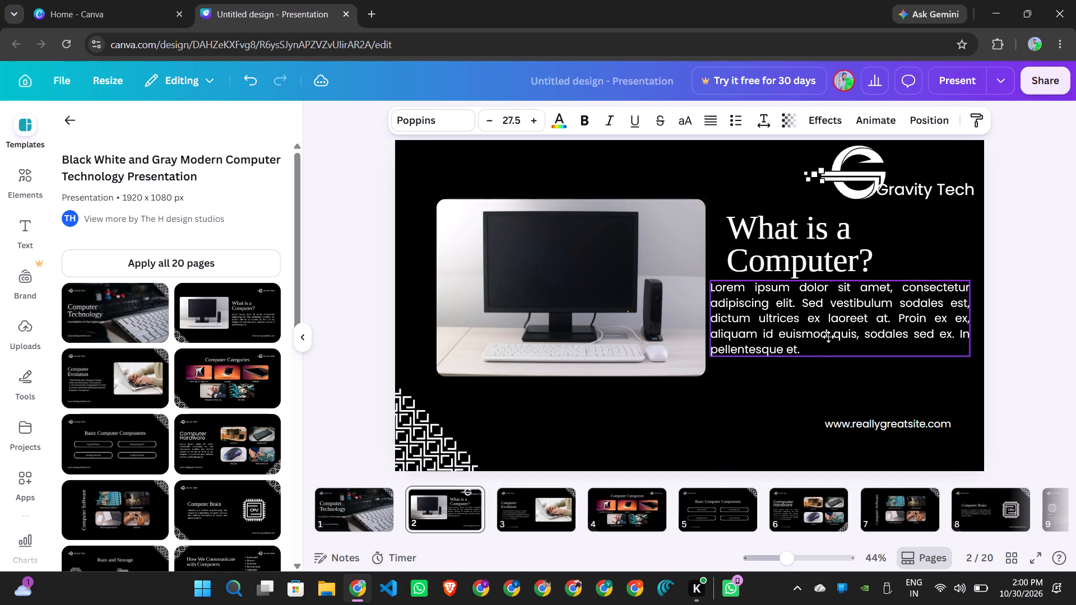
left_click_drag(828, 337, 826, 346)
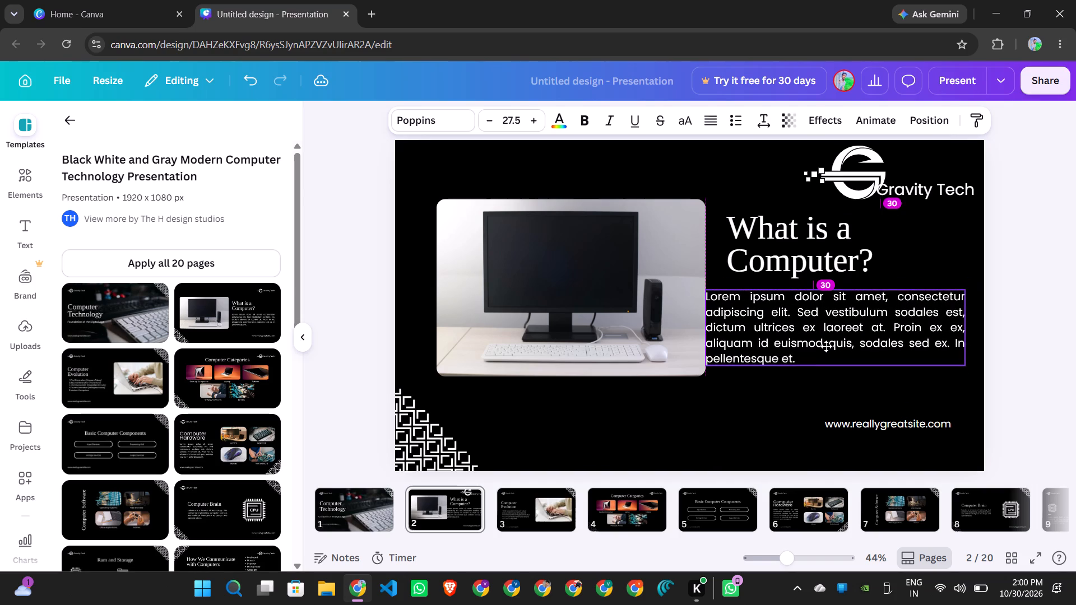
left_click_drag(826, 346, 831, 348)
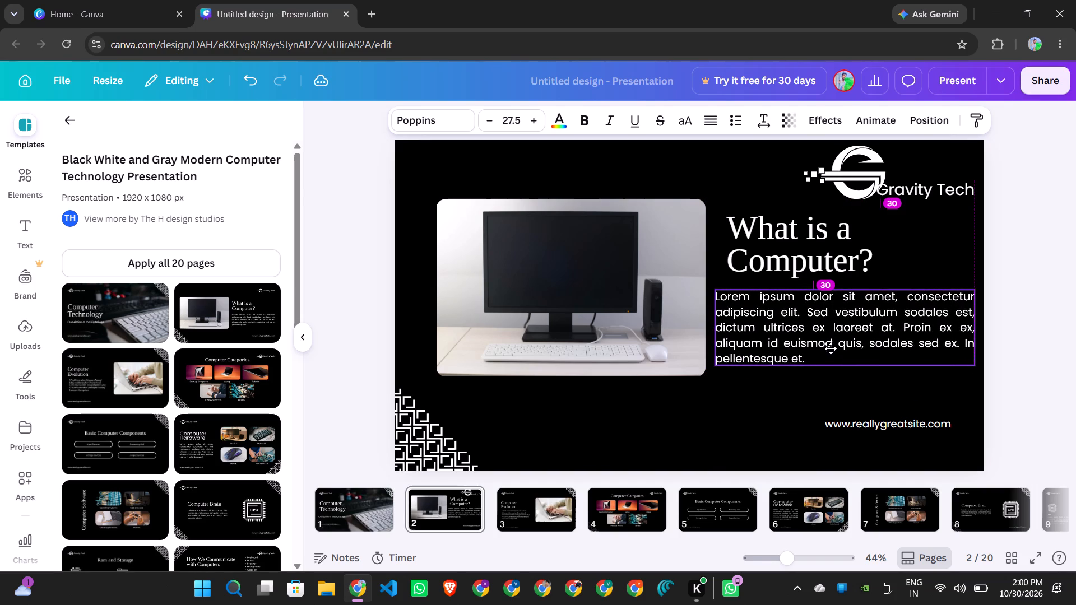
left_click_drag(831, 348, 823, 352)
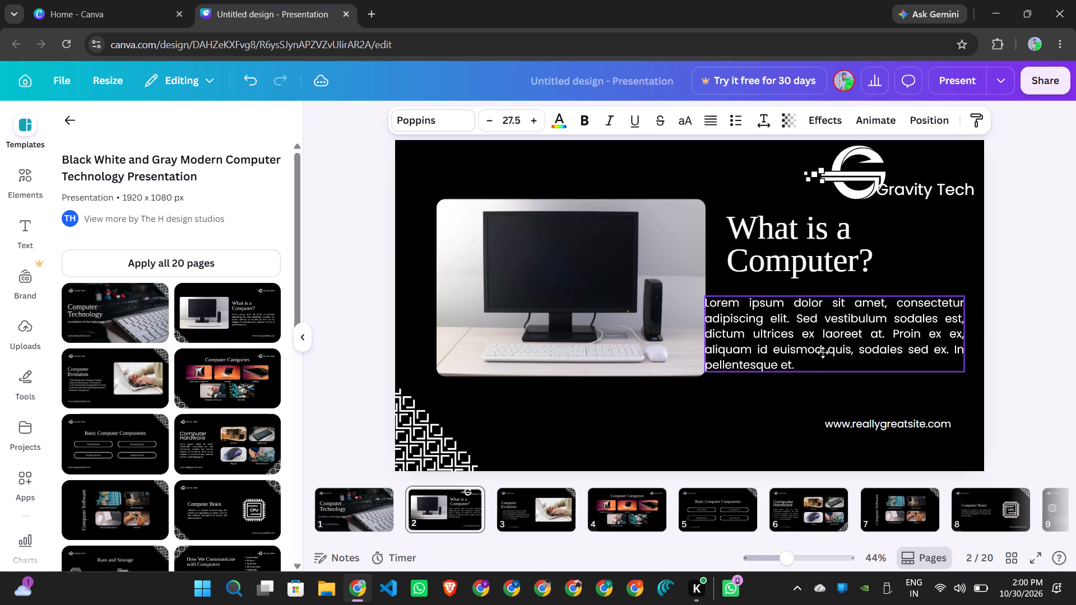
left_click_drag(823, 352, 825, 343)
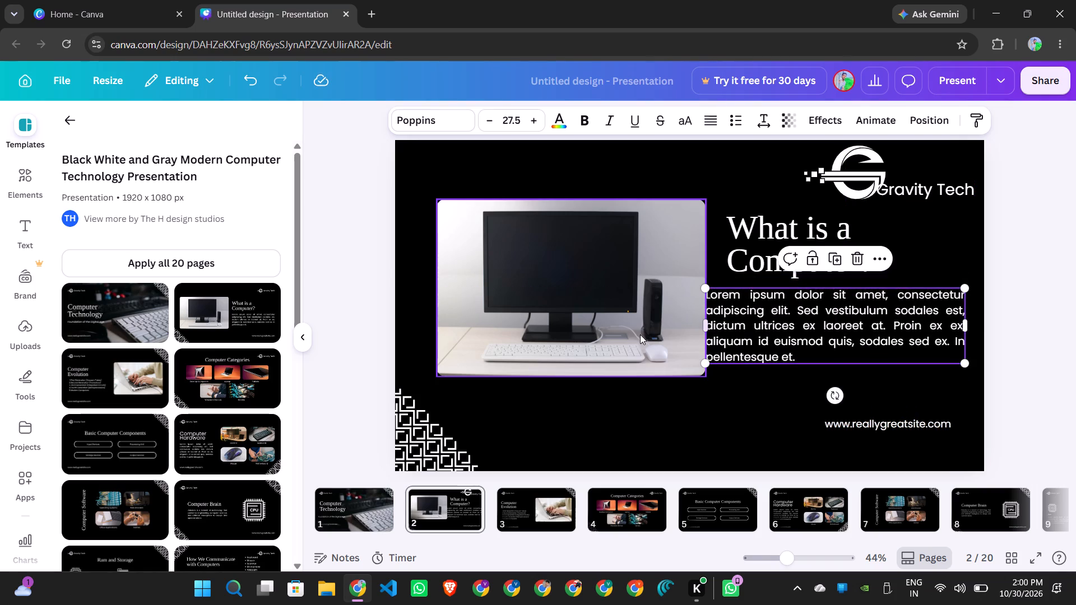
Reposition the desktop computer photo so its top edge aligns with the top of the heading's text box.
left_click_drag(633, 317, 610, 307)
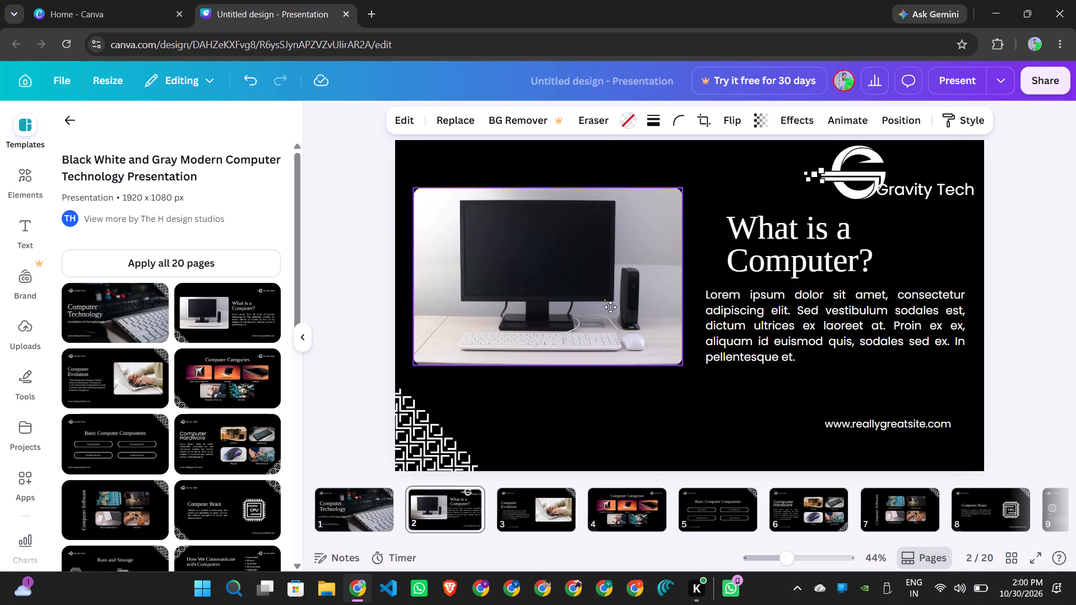
left_click_drag(610, 307, 625, 299)
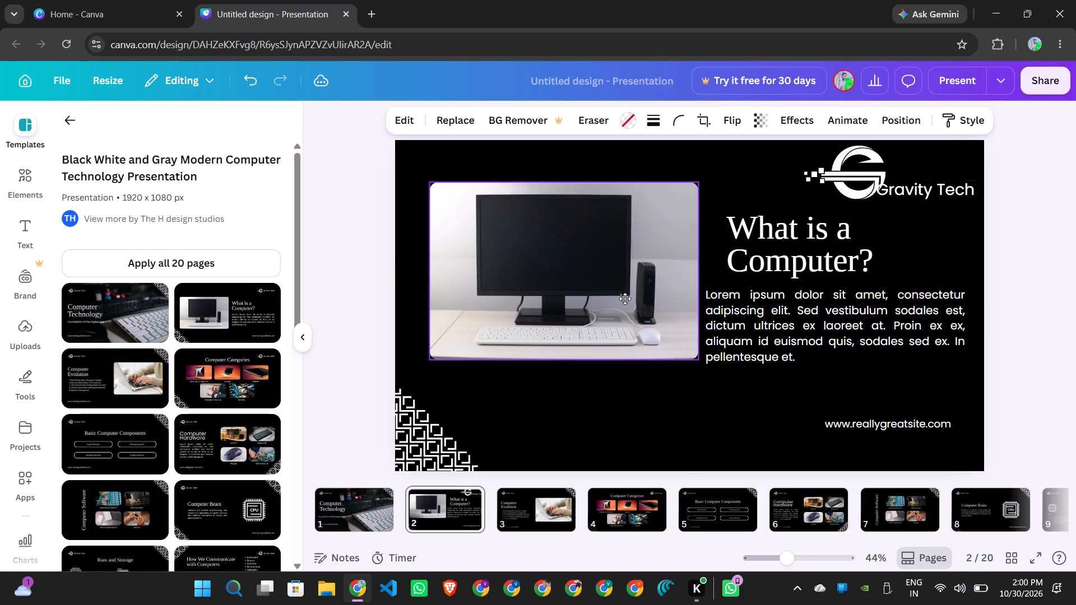
left_click_drag(625, 299, 618, 312)
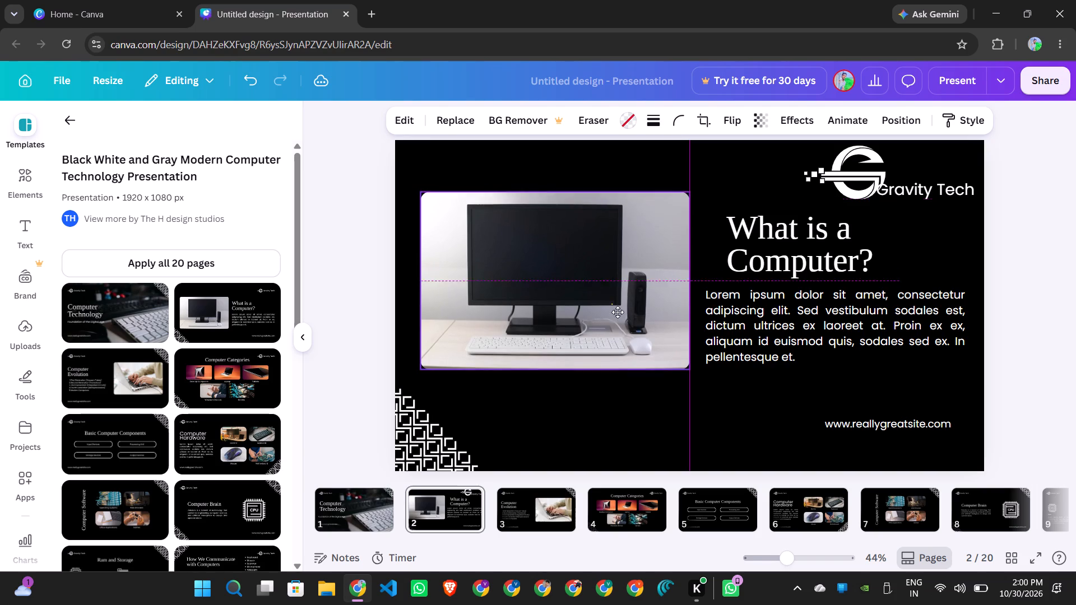
left_click_drag(618, 312, 624, 319)
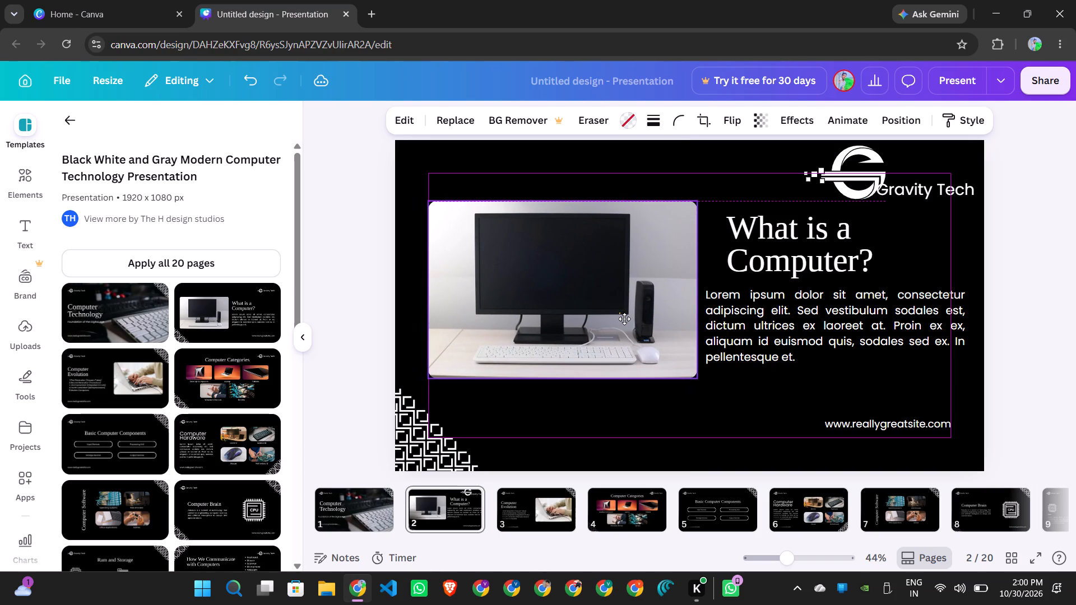
left_click_drag(624, 319, 630, 327)
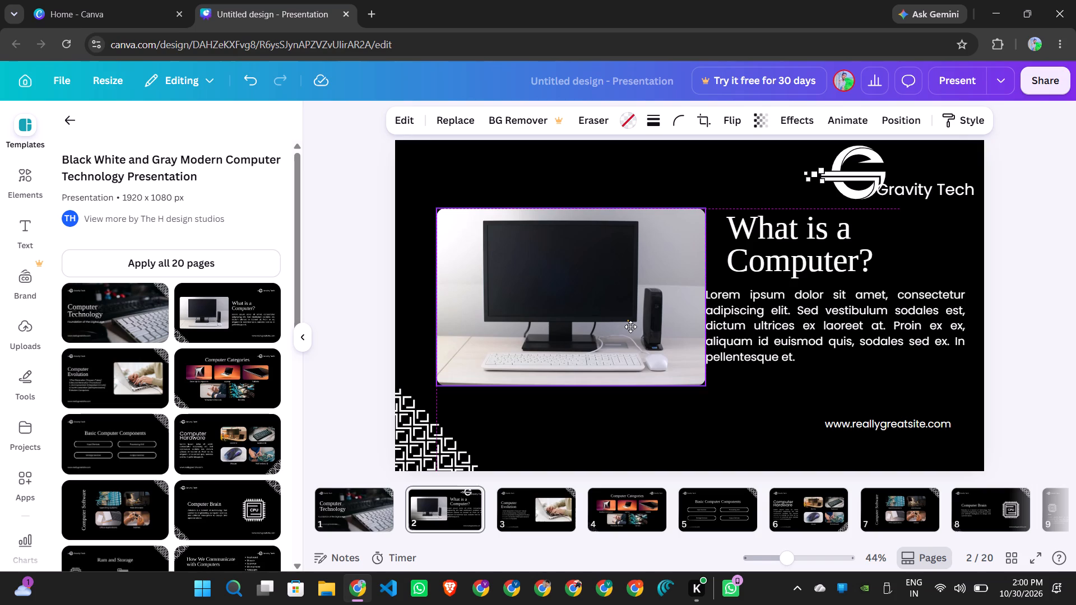
left_click_drag(630, 327, 632, 323)
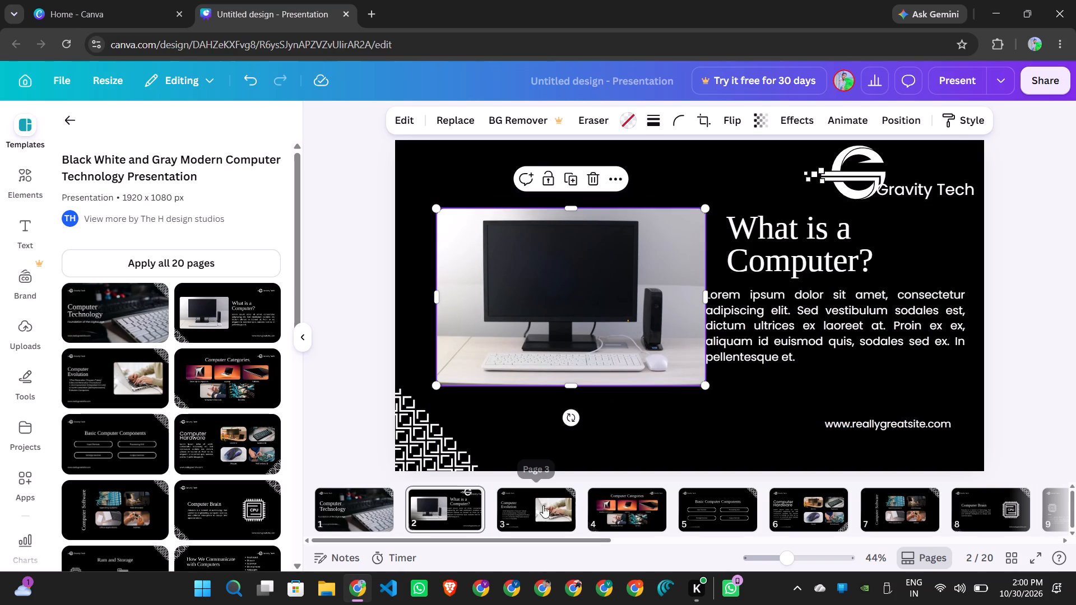
On page 3, enlarge the numbered generations list to font size 28.5 and place it slightly higher beneath the "Computer Evolution" heading.
left_click(517, 506)
left_click_drag(525, 314, 528, 335)
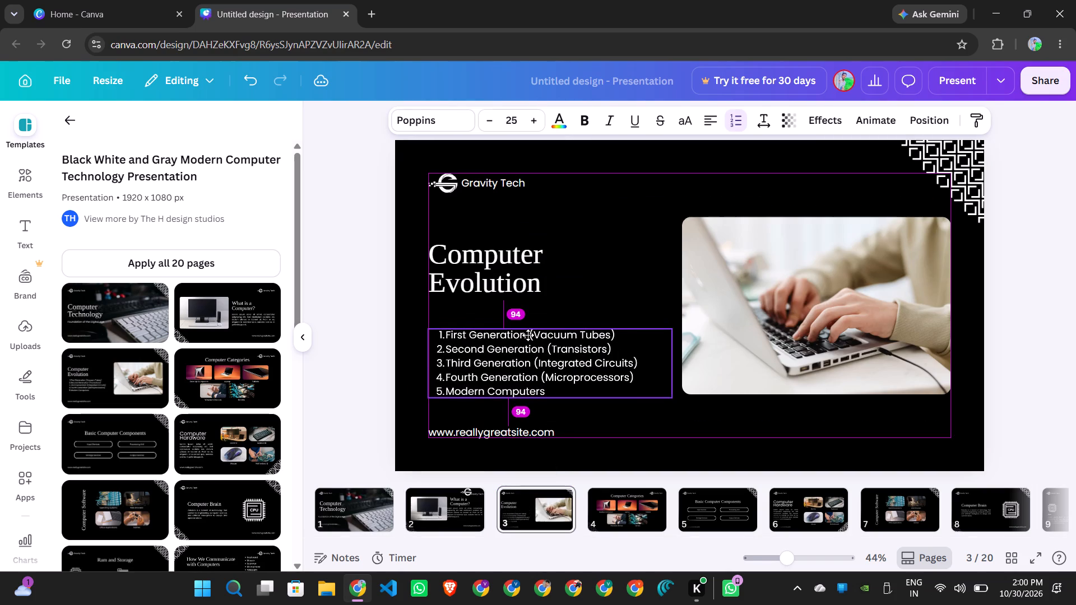
left_click_drag(528, 335, 530, 331)
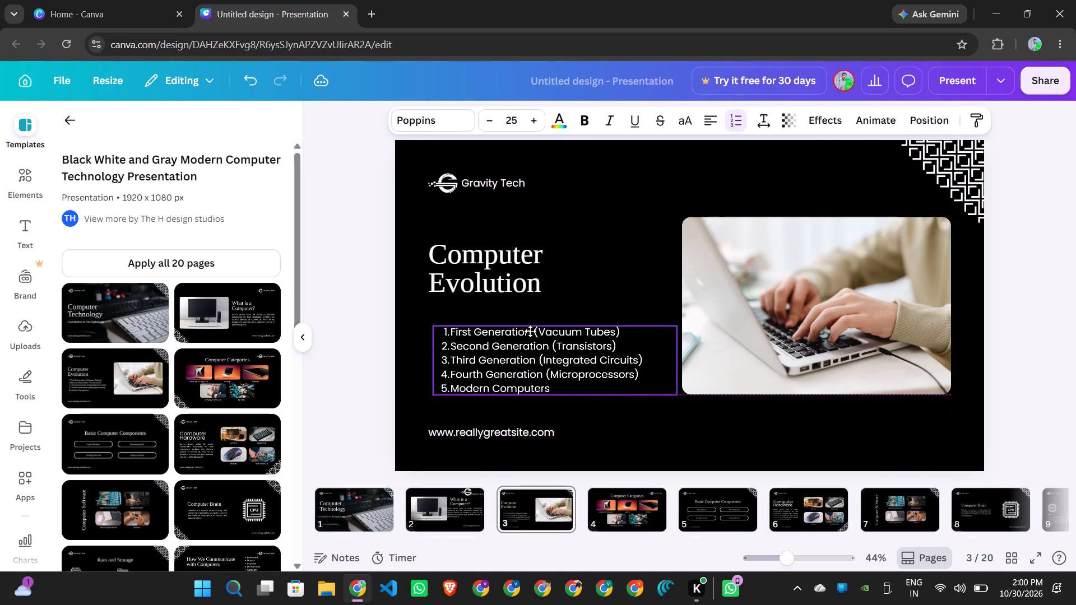
left_click_drag(530, 331, 528, 329)
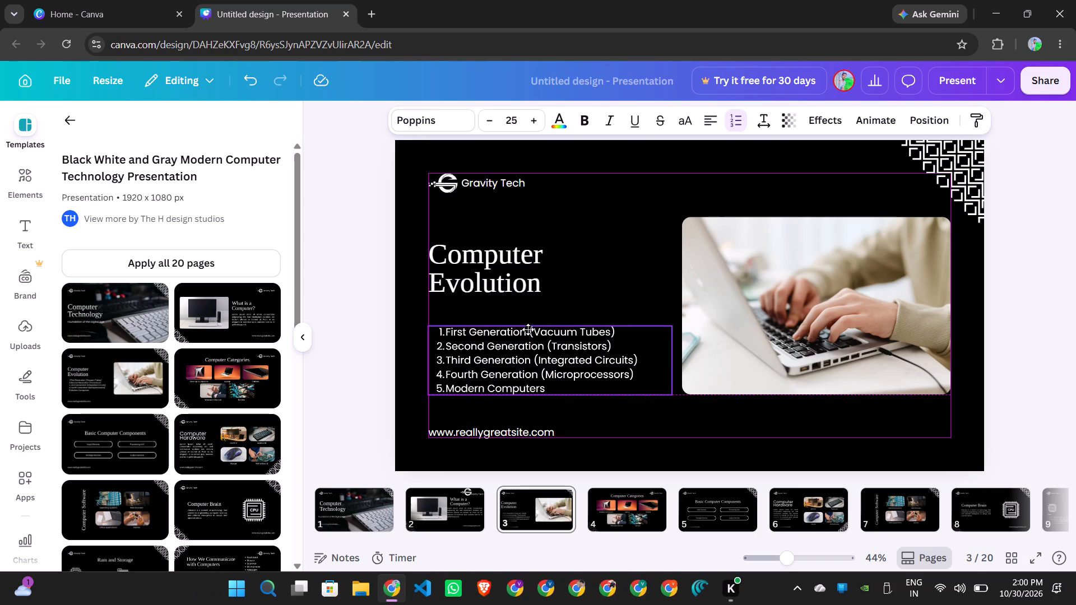
left_click_drag(528, 329, 531, 346)
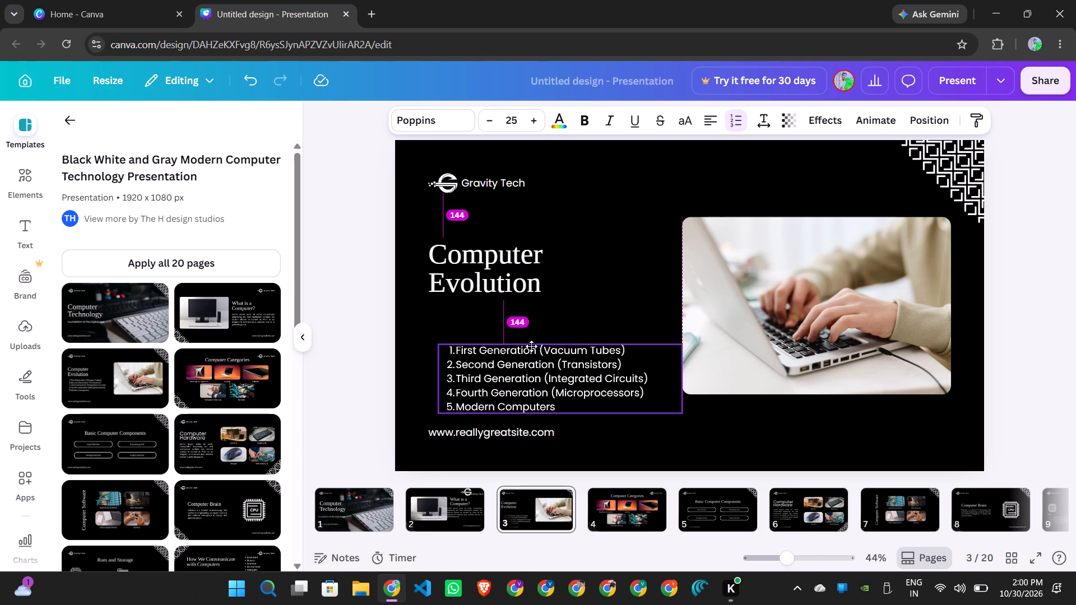
left_click_drag(531, 346, 534, 334)
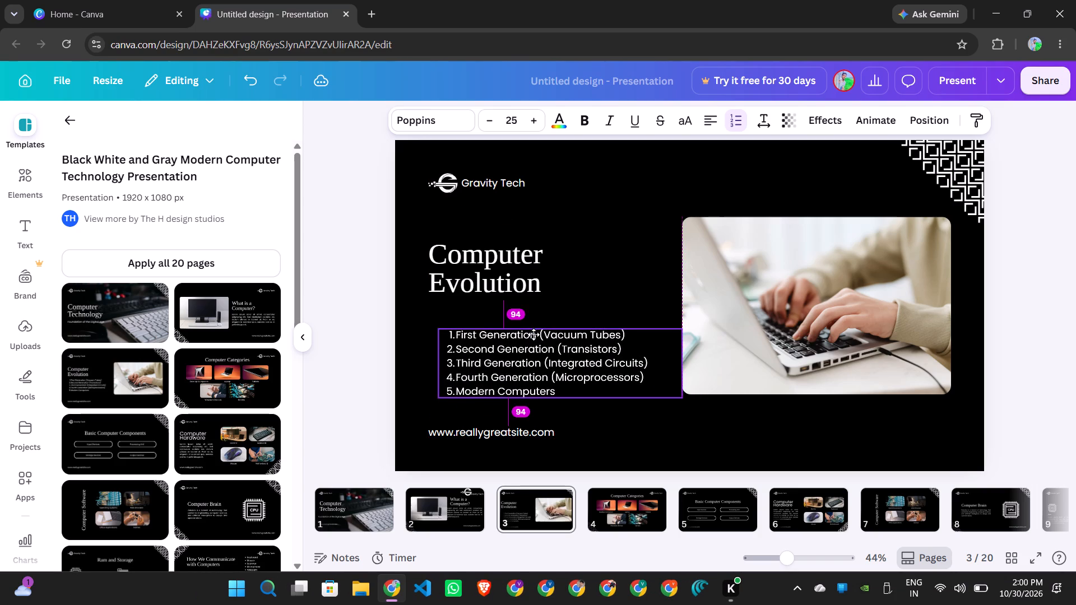
left_click_drag(534, 334, 490, 323)
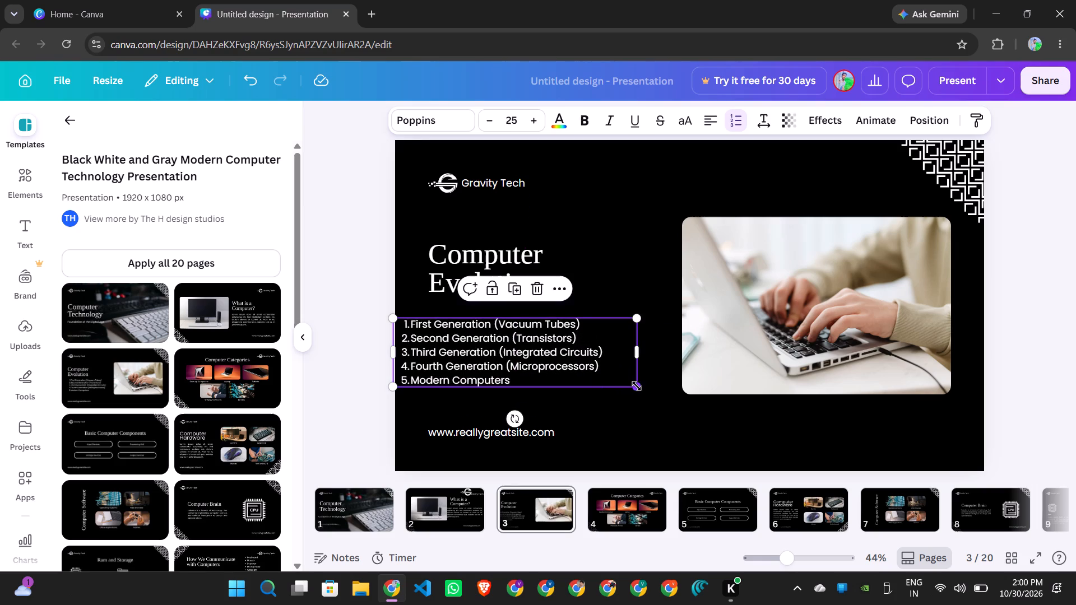
left_click_drag(637, 386, 670, 398)
left_click_drag(545, 362, 570, 360)
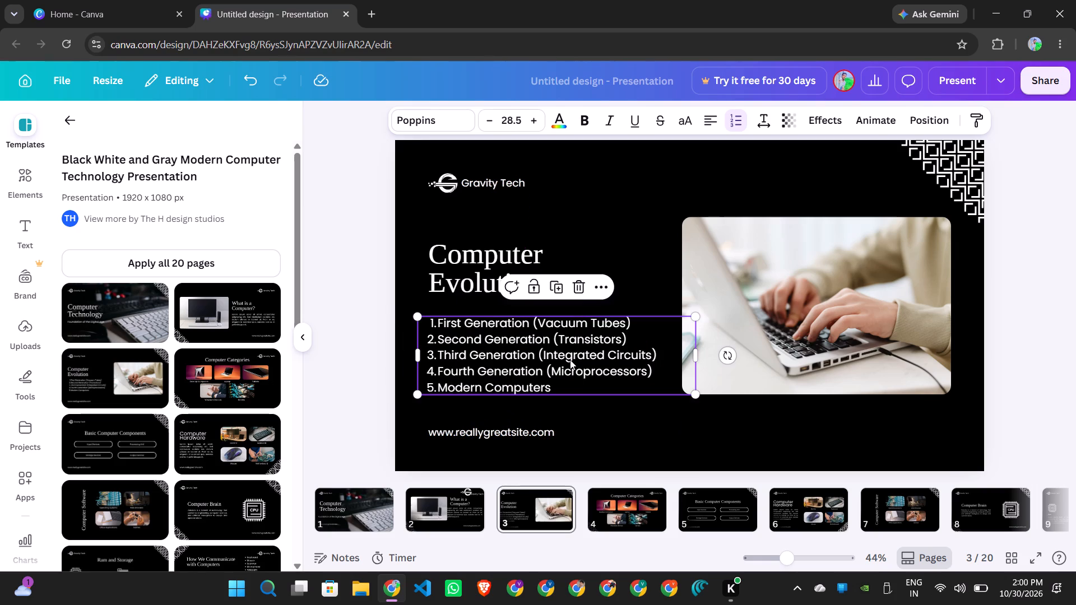
Enlarge the "Computer Evolution" heading to font size 101, widen its text box and place it just above the numbered list.
left_click(458, 252)
left_click_drag(577, 236, 646, 214)
left_click_drag(644, 258, 670, 257)
left_click_drag(428, 258, 466, 259)
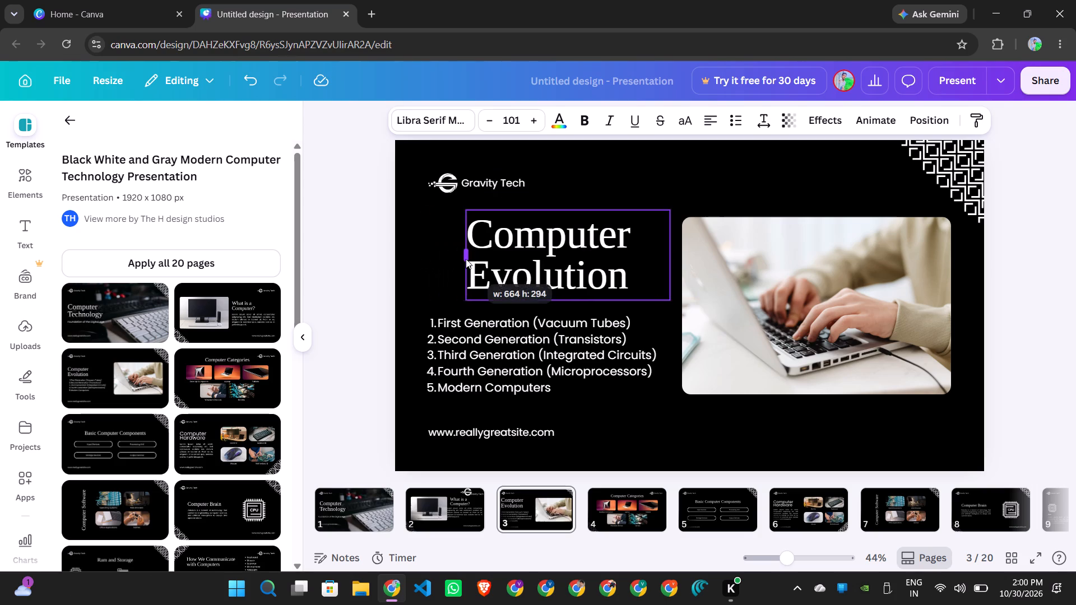
left_click_drag(466, 259, 441, 264)
left_click_drag(486, 257, 466, 259)
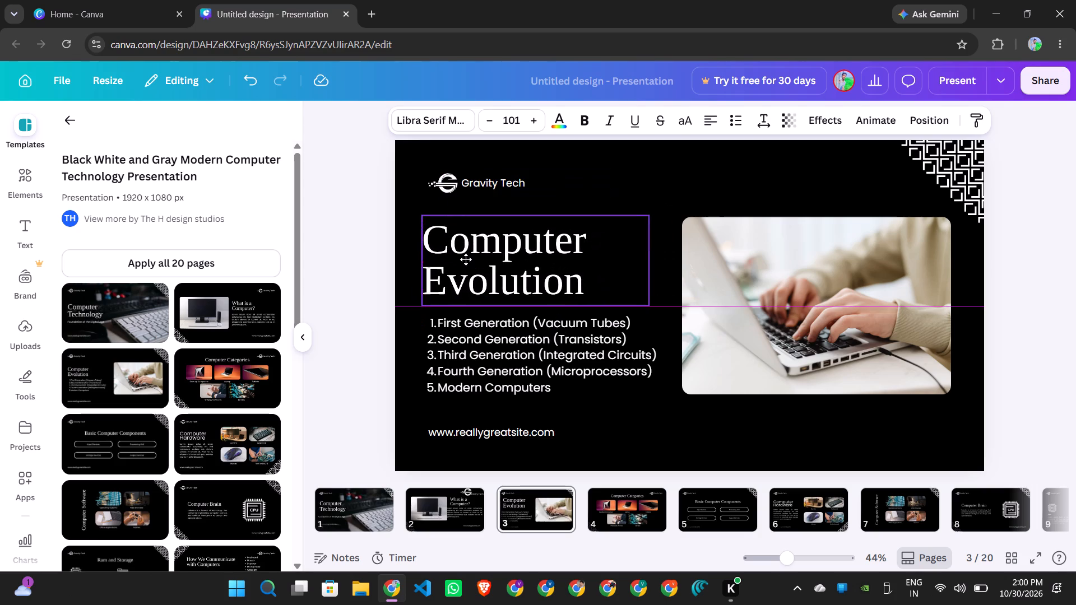
left_click_drag(466, 259, 466, 259)
Enlarge the logo on page 3 up and left so it reaches the page's left edge.
left_click(449, 184)
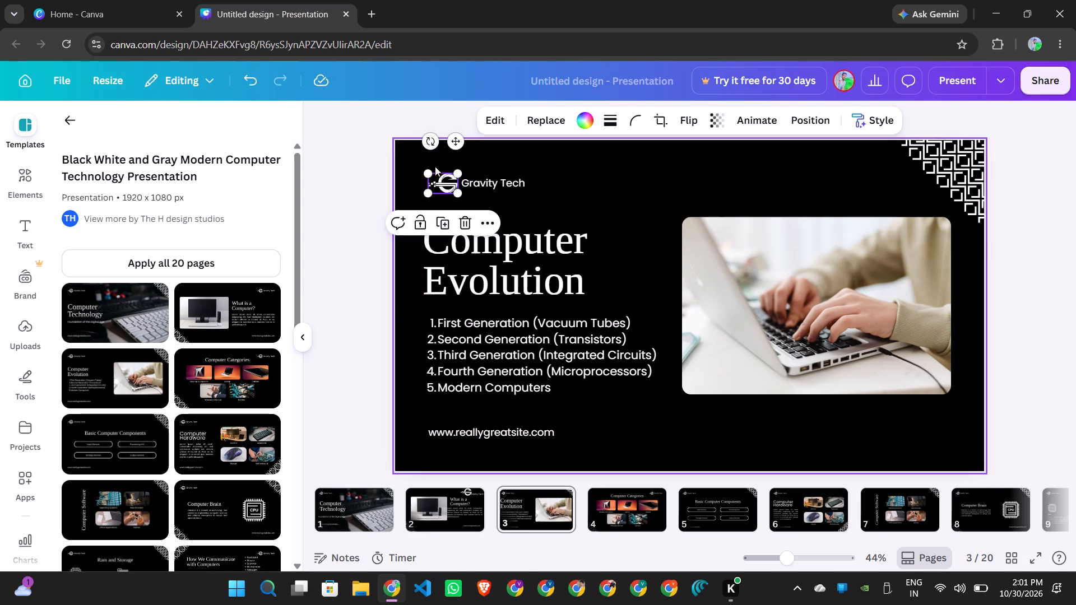
left_click_drag(426, 172, 405, 139)
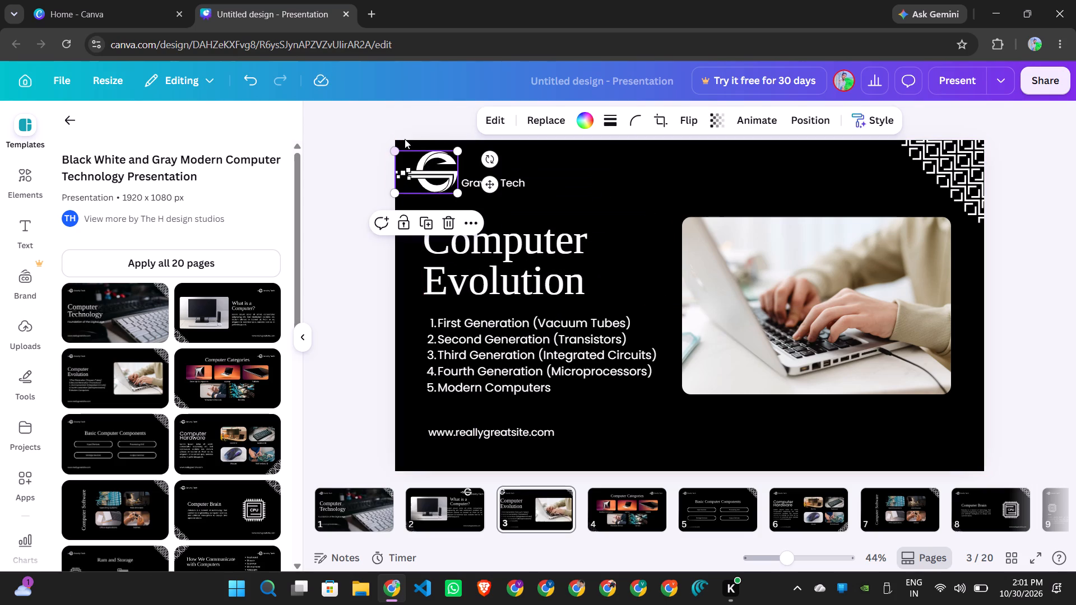
left_click(536, 203)
Enlarge the page 3 "Gravity Tech" text to font size 35.8 and move it right, directly beside the enlarged logo.
left_click(504, 185)
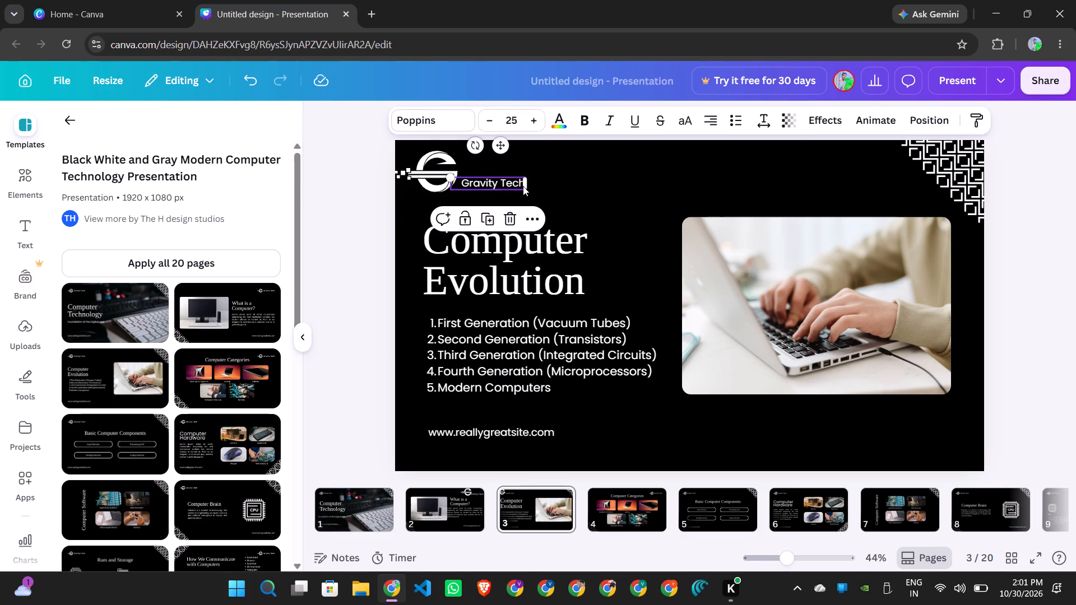
left_click_drag(525, 183, 555, 180)
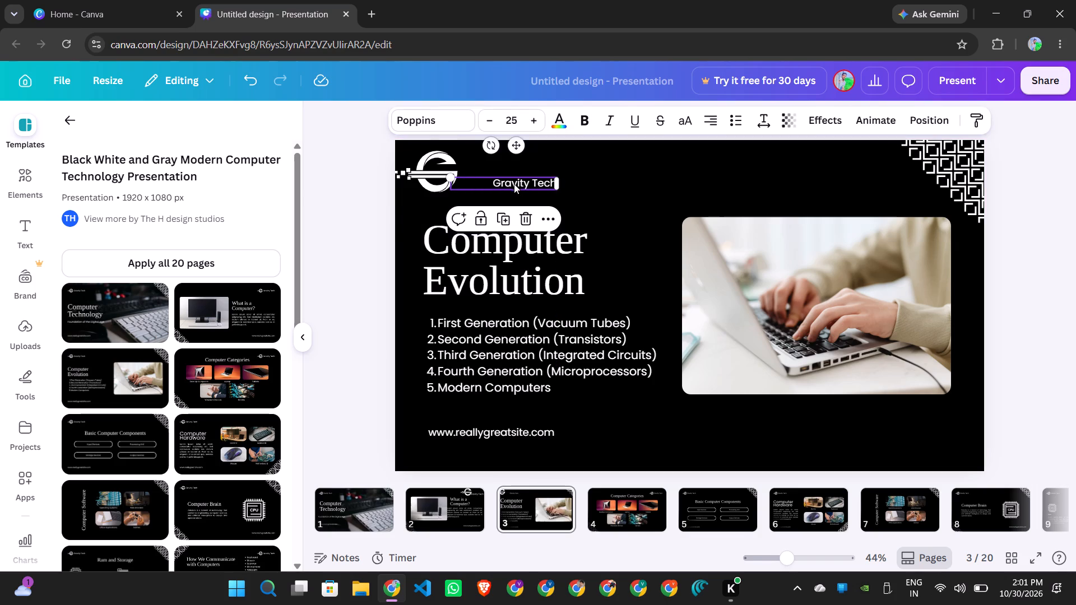
left_click_drag(558, 182, 532, 183)
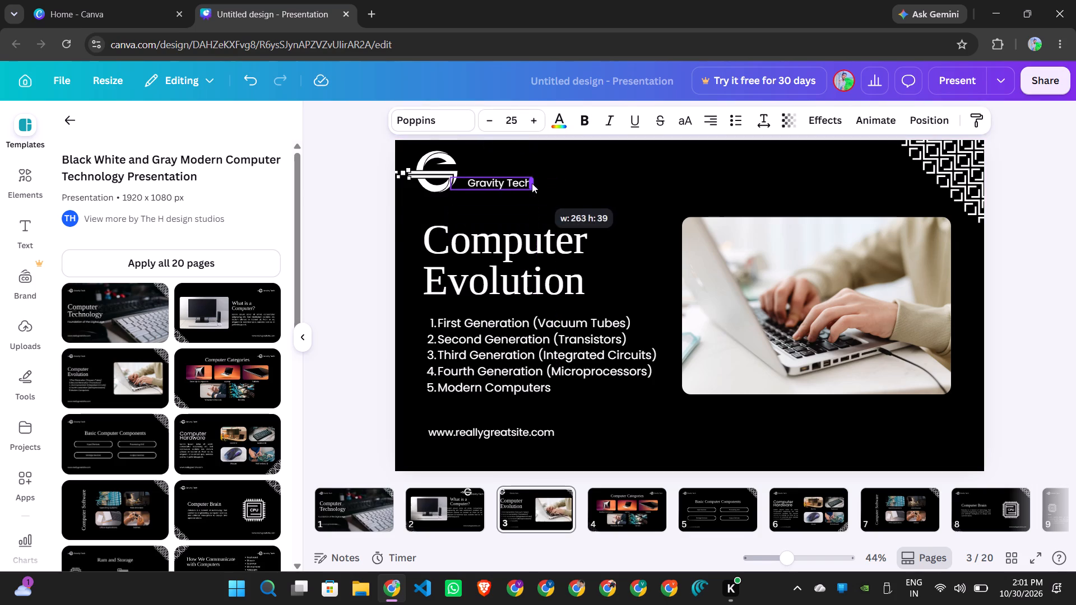
left_click_drag(532, 183, 531, 183)
left_click_drag(446, 178, 411, 161)
left_click_drag(509, 182, 527, 183)
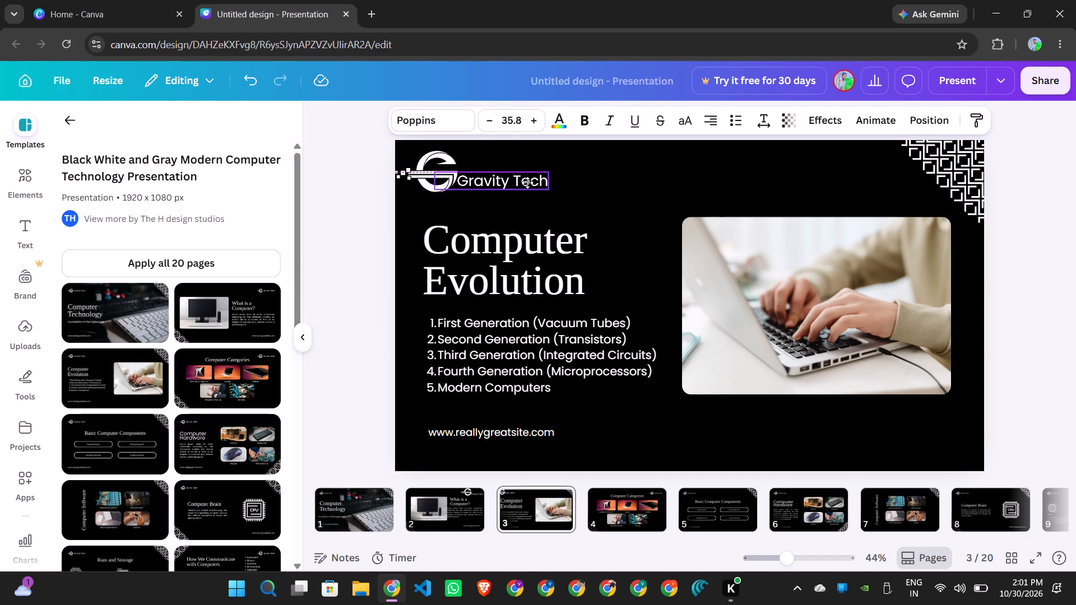
left_click_drag(527, 183, 527, 183)
left_click(610, 229)
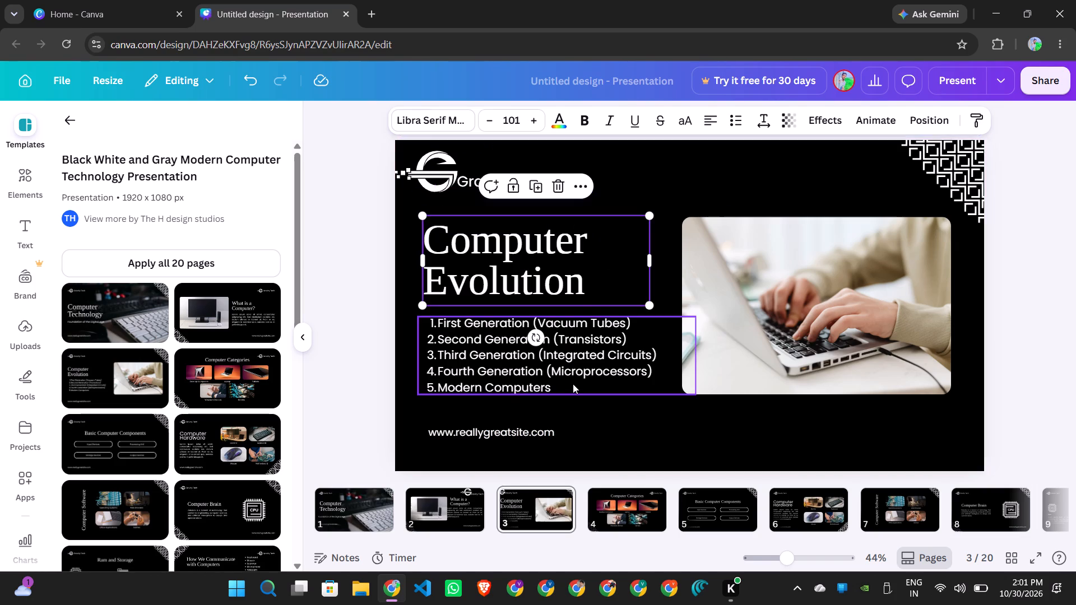
Enlarge the website address on page 3 to font size 26.9, extending it slightly to the left.
left_click_drag(512, 422, 508, 434)
left_click(508, 434)
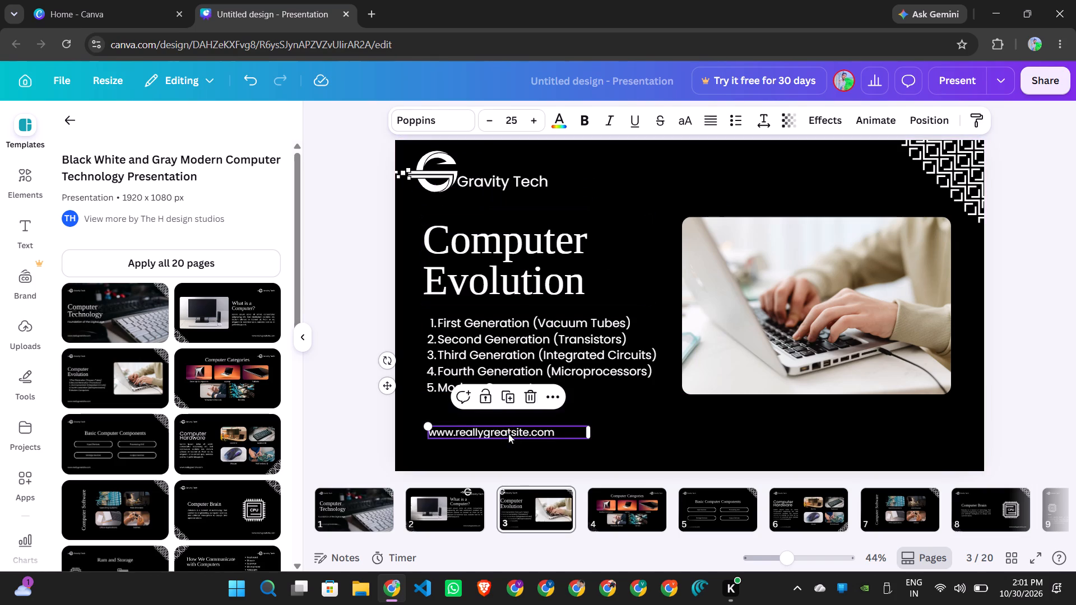
left_click_drag(427, 428, 416, 403)
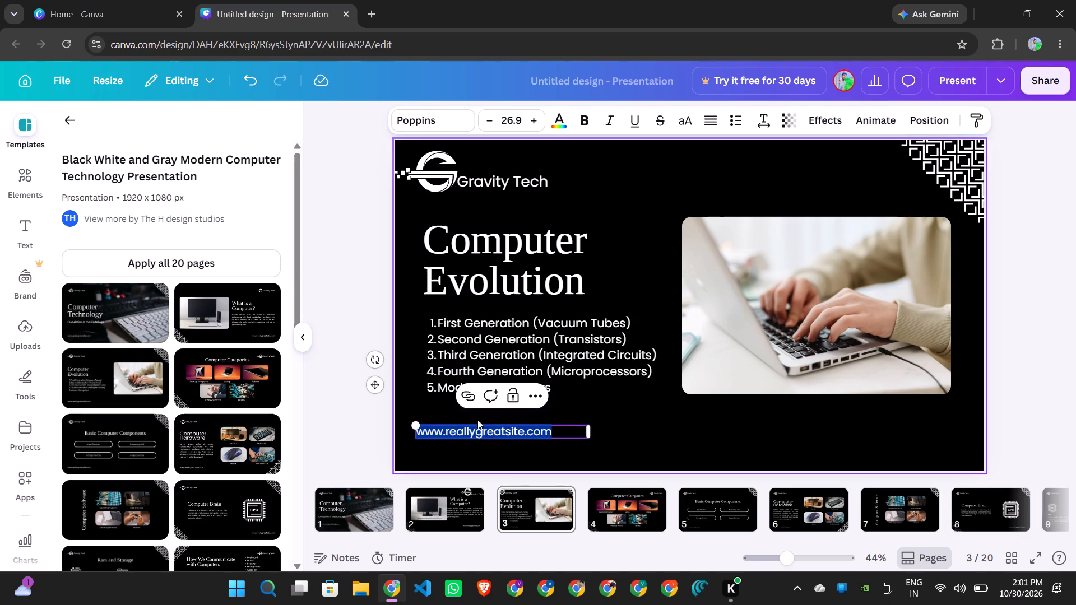
left_click(578, 421)
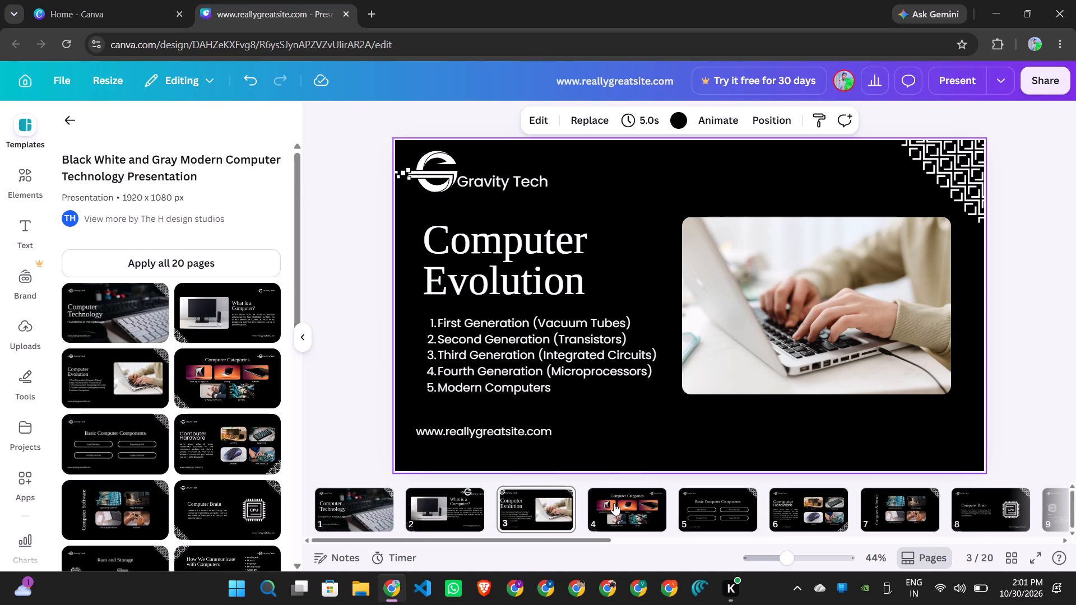
On page 4, move the Desktop Computers photo slightly right and down against the laptop photo, and enlarge it up and left.
left_click(614, 503)
left_click_drag(547, 258, 540, 238)
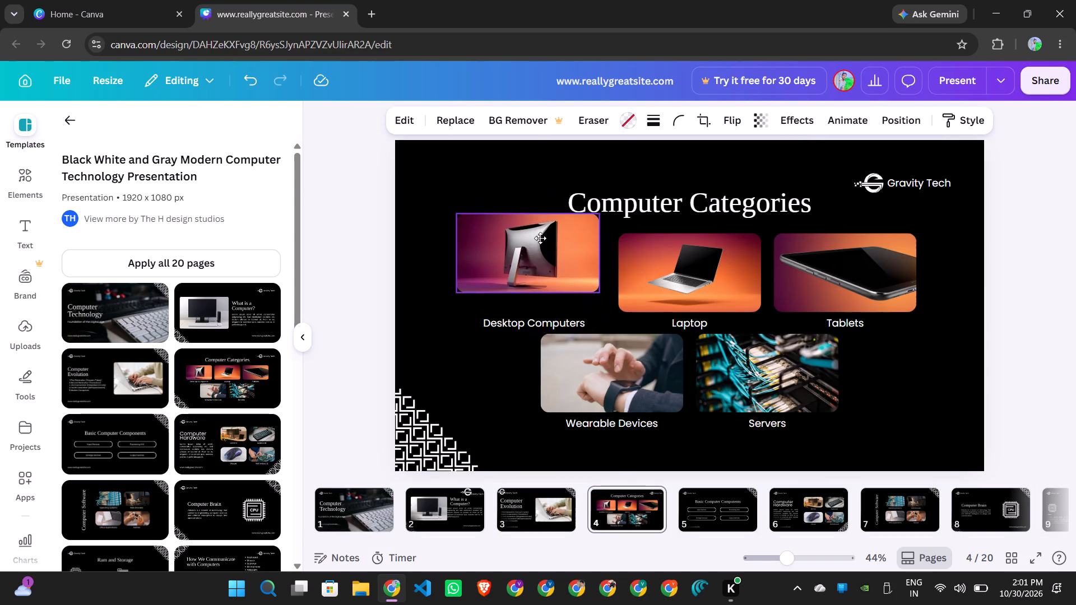
left_click_drag(540, 238, 528, 255)
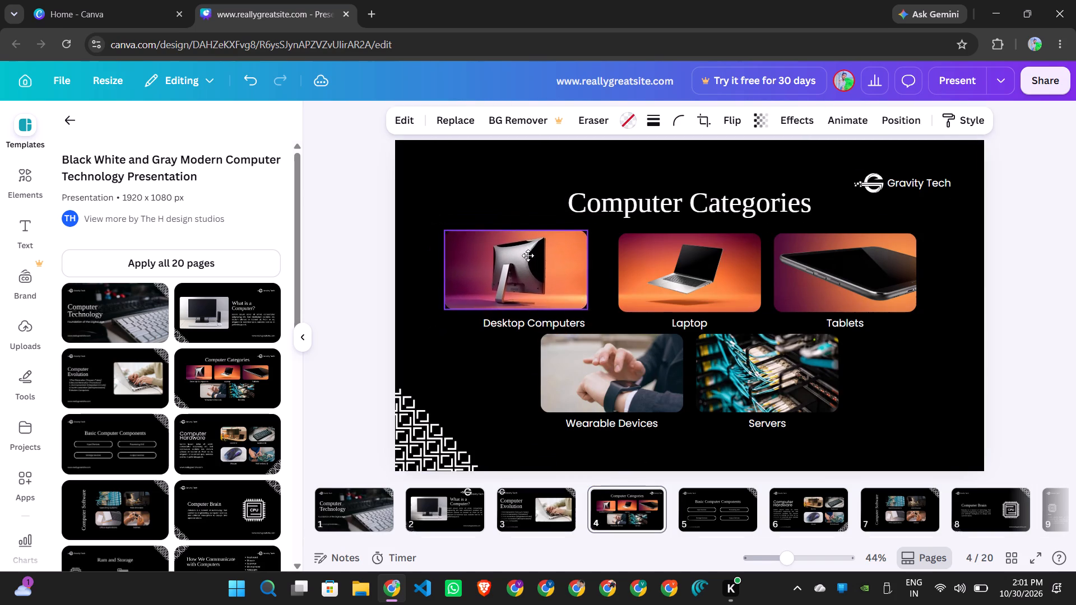
left_click_drag(528, 255, 546, 254)
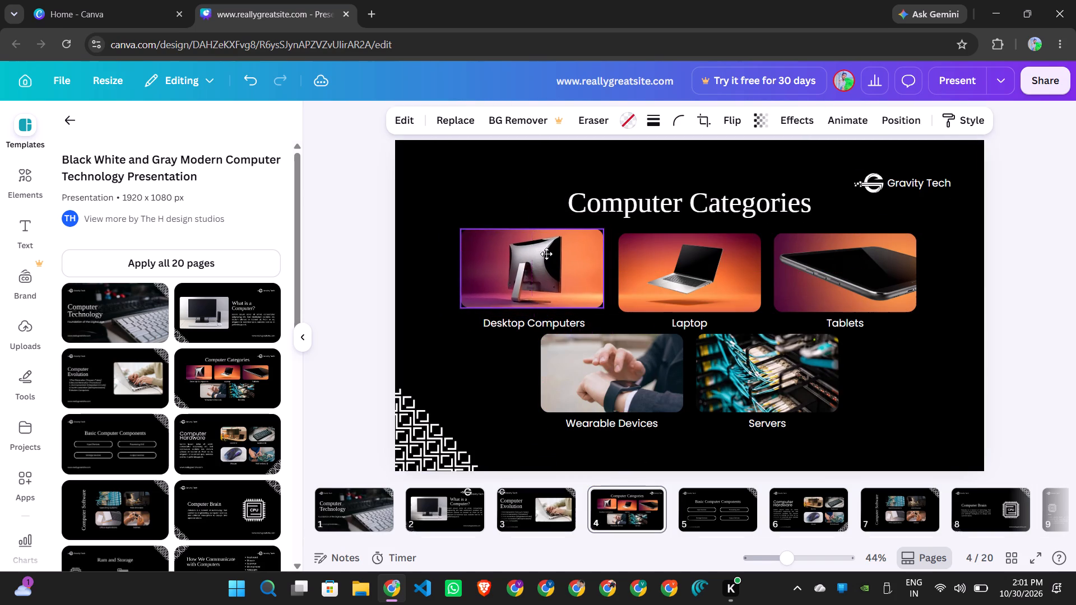
left_click_drag(546, 254, 556, 260)
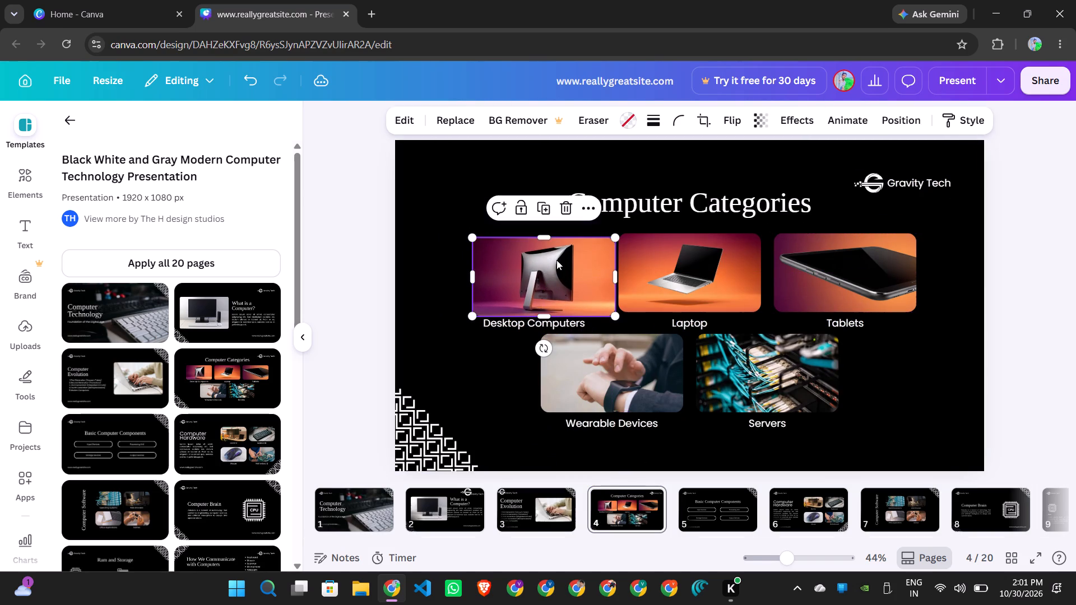
left_click_drag(471, 237, 460, 210)
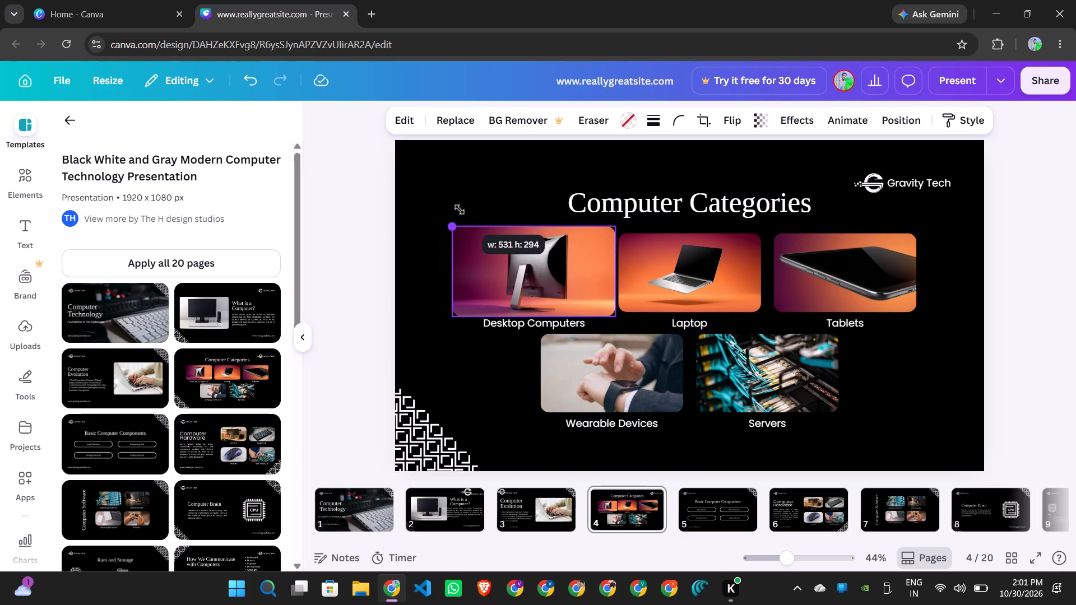
left_click_drag(460, 210, 464, 213)
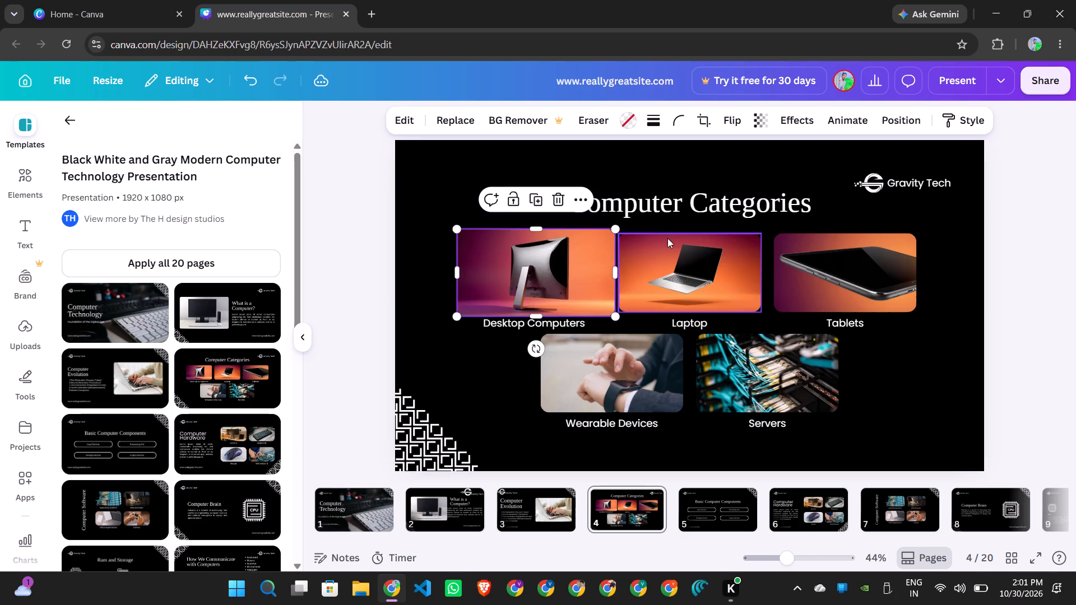
Enlarge the Laptop photo up and left so its top edge aligns with the Desktop Computers photo.
left_click(667, 238)
left_click_drag(618, 234, 604, 221)
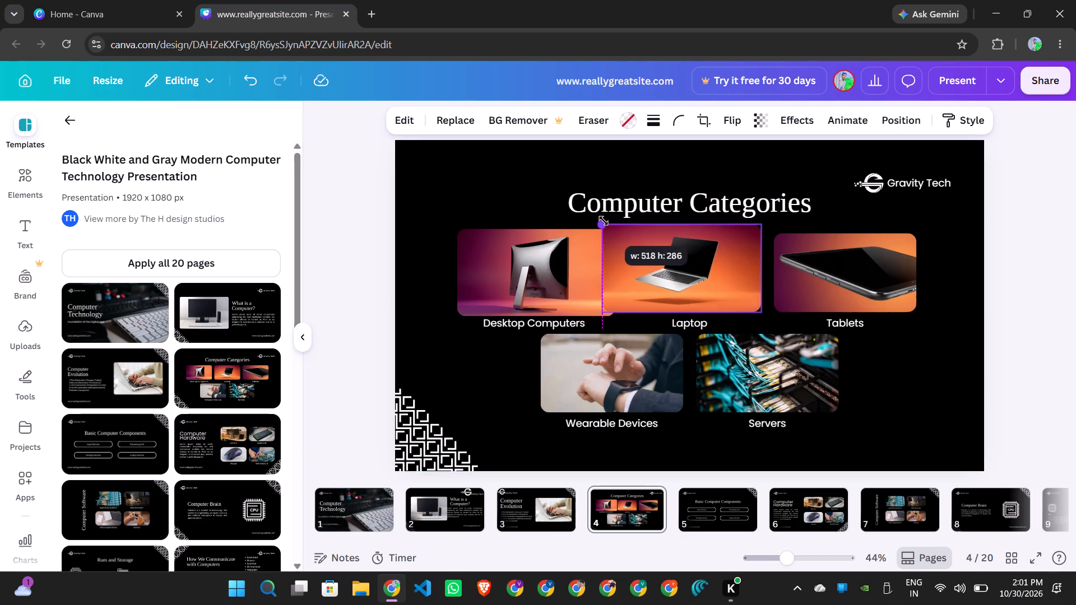
left_click_drag(604, 221, 610, 229)
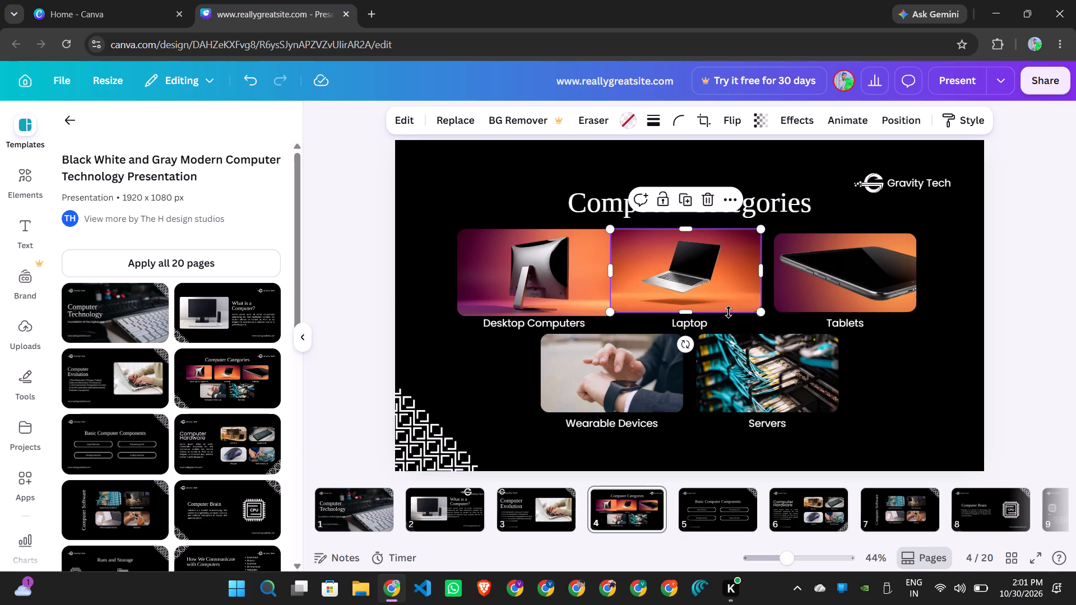
Enlarge the Tablets photo slightly up and left so its top edge lines up with the Laptop photo.
left_click(823, 273)
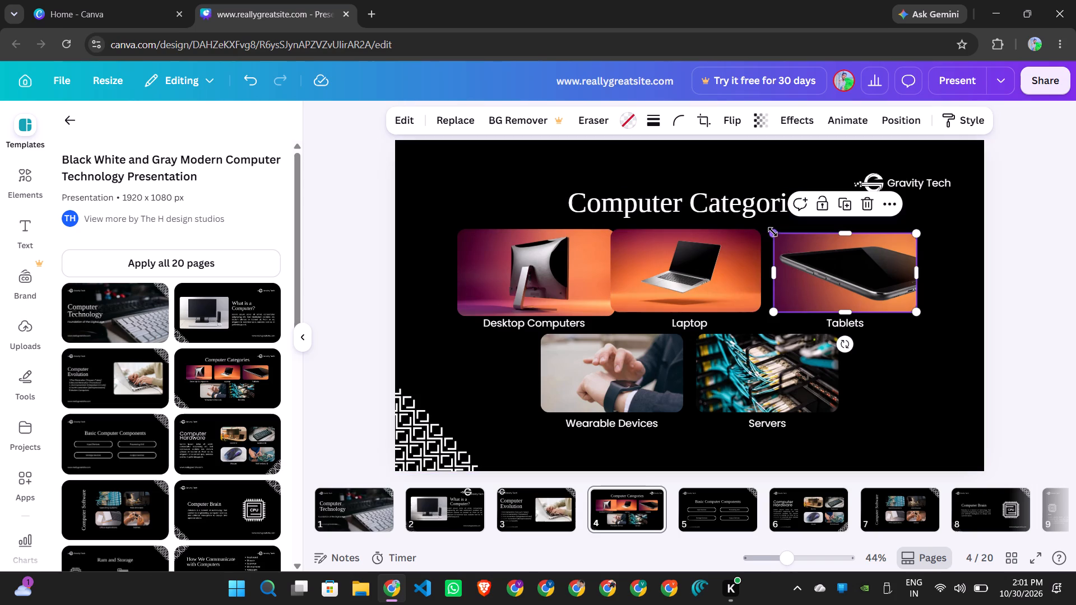
left_click_drag(774, 234, 763, 230)
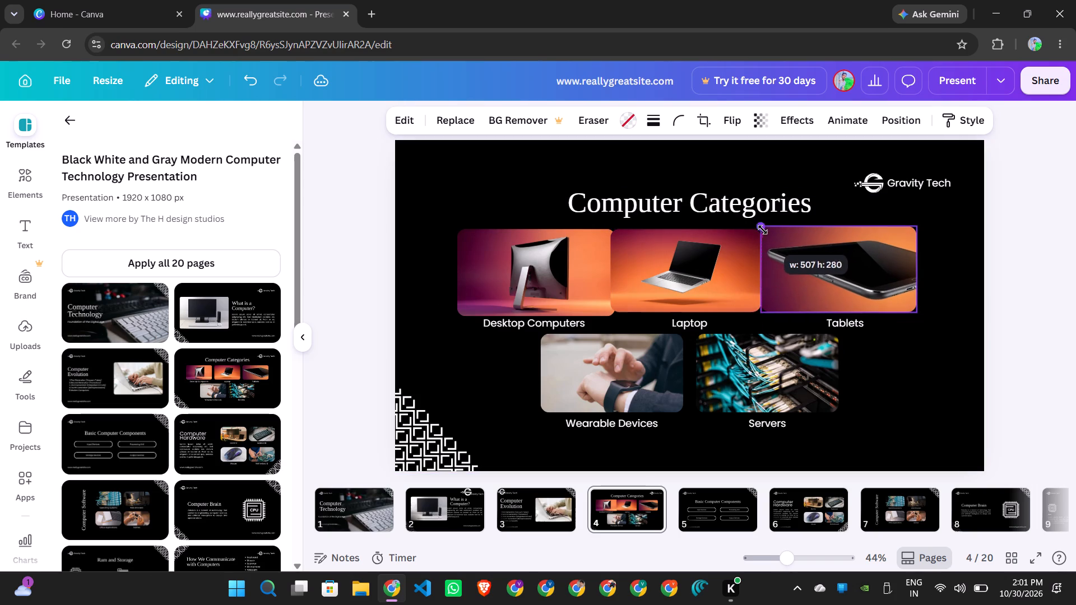
left_click_drag(763, 230, 764, 232)
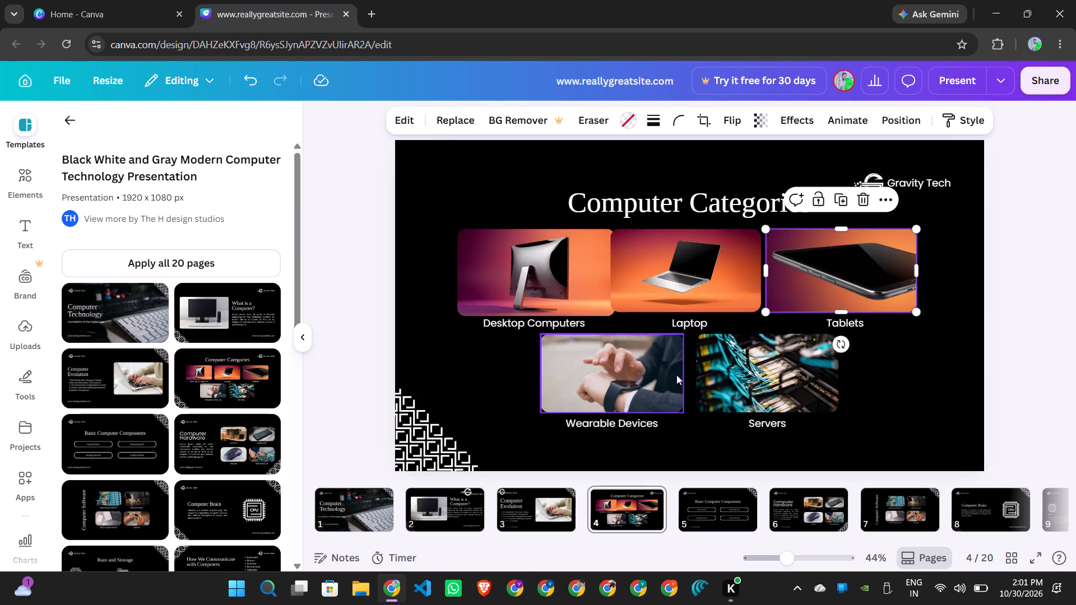
Move the Wearable Devices photo slightly left and down.
left_click(662, 359)
left_click_drag(662, 359, 647, 365)
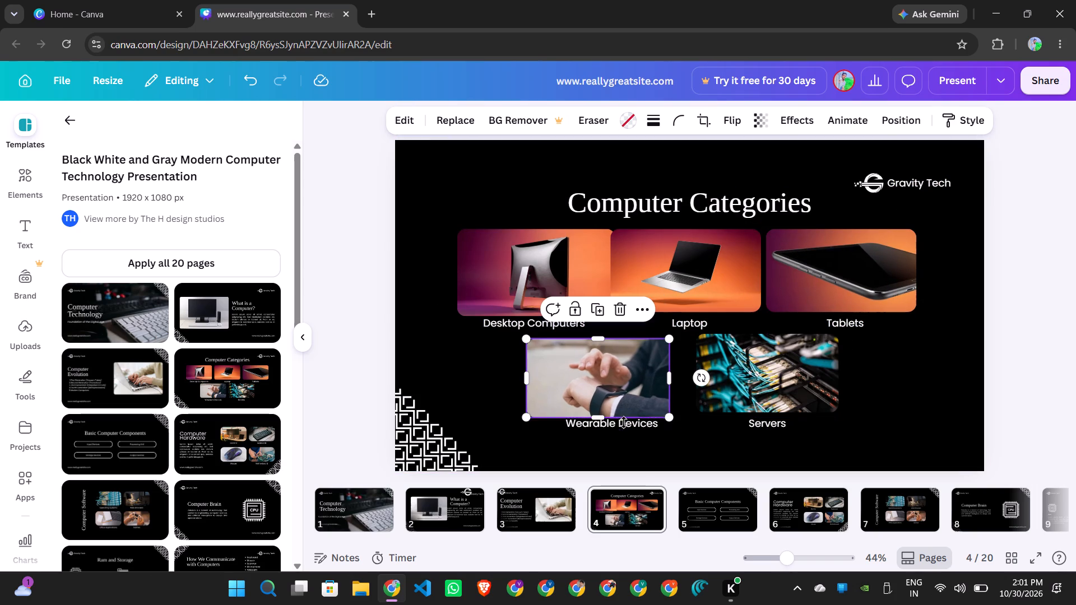
Move the "Wearable Devices" label down, leaving a clear gap beneath its photo.
left_click(620, 420)
left_click(620, 420)
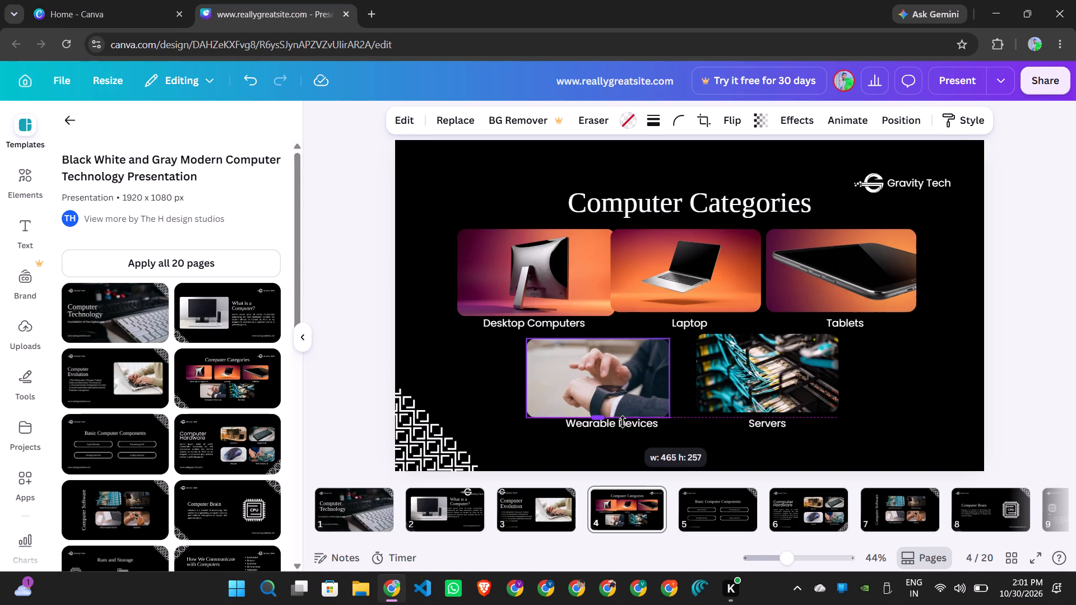
left_click_drag(623, 427, 622, 438)
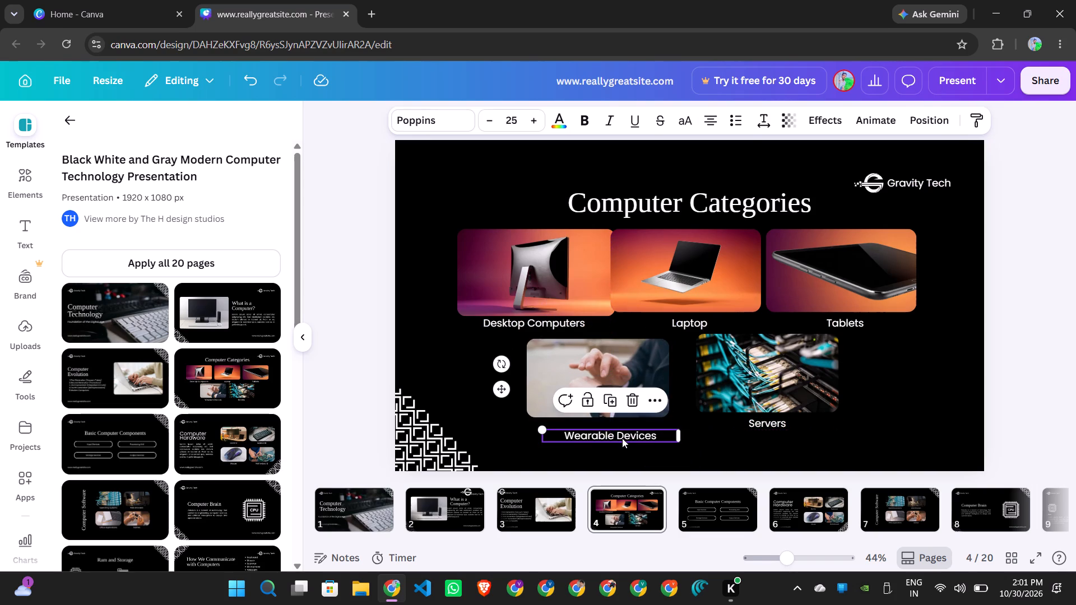
left_click(619, 373)
left_click(604, 420)
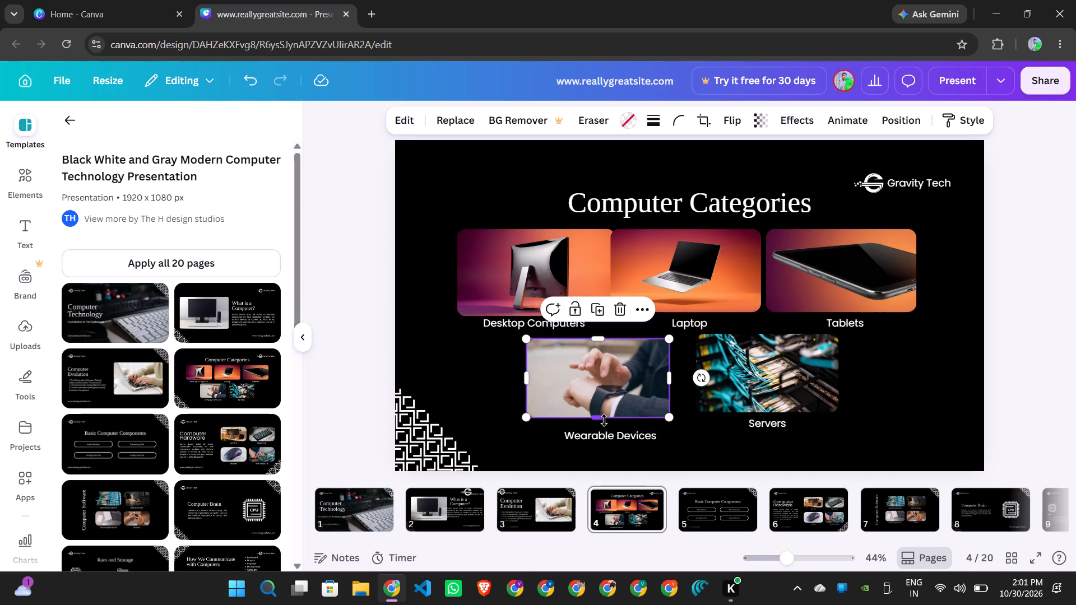
Move the "Servers" label slightly down and right beneath its photo.
left_click(760, 400)
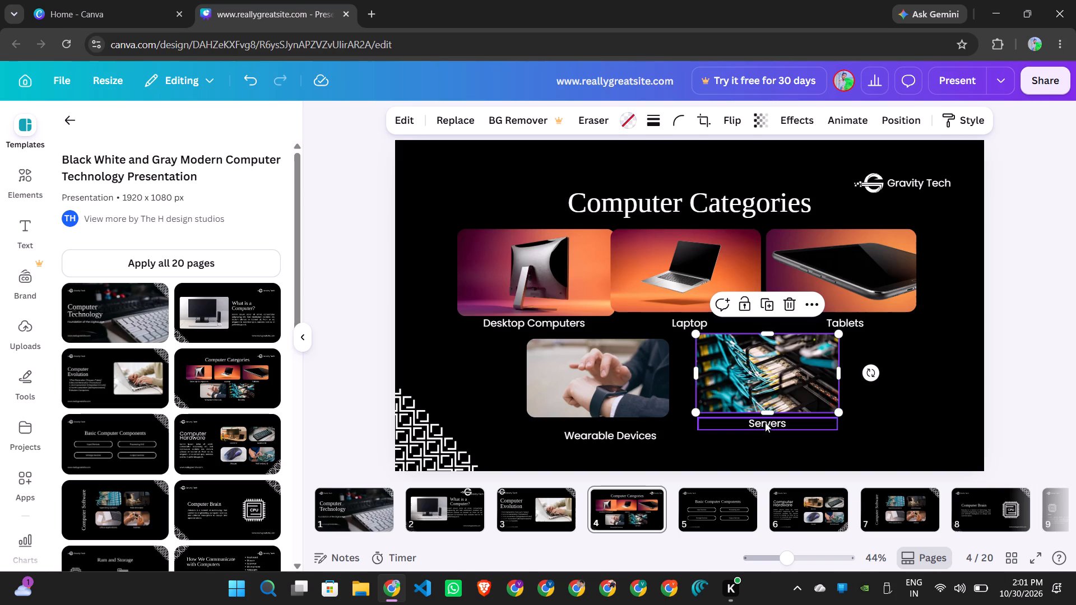
left_click(765, 422)
left_click_drag(765, 424, 771, 429)
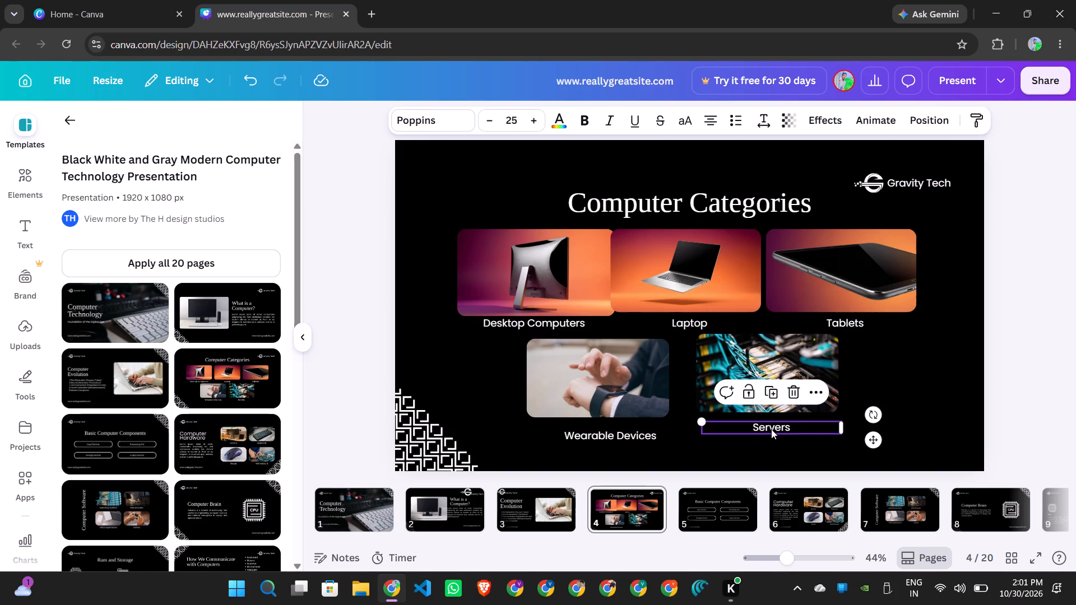
Extend the Servers photo slightly downward and widen it rightward to about 516 by 273.
left_click(766, 372)
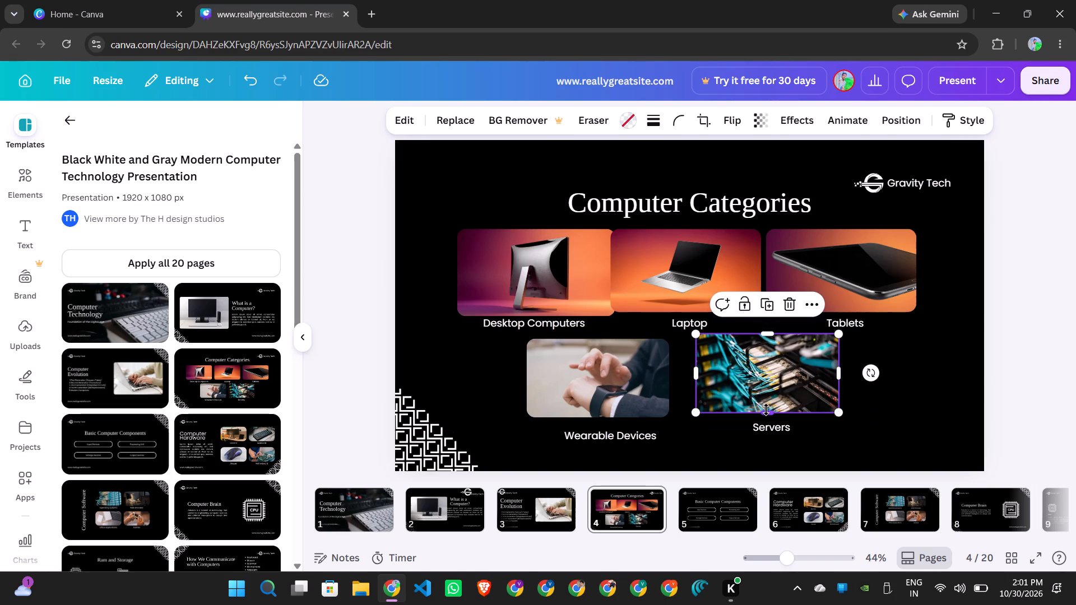
left_click(768, 411)
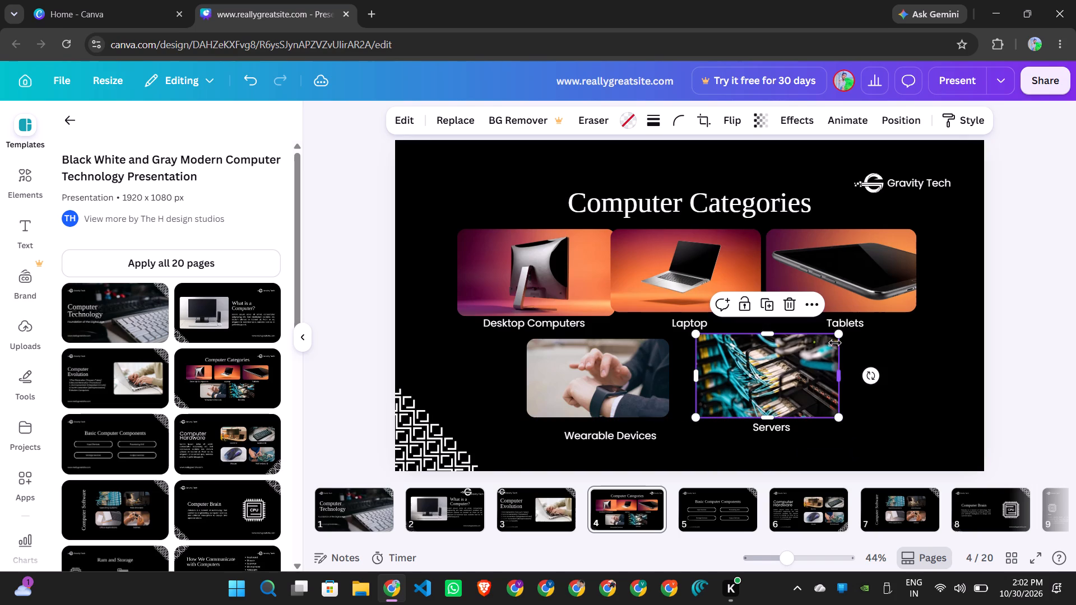
left_click_drag(842, 379, 832, 383)
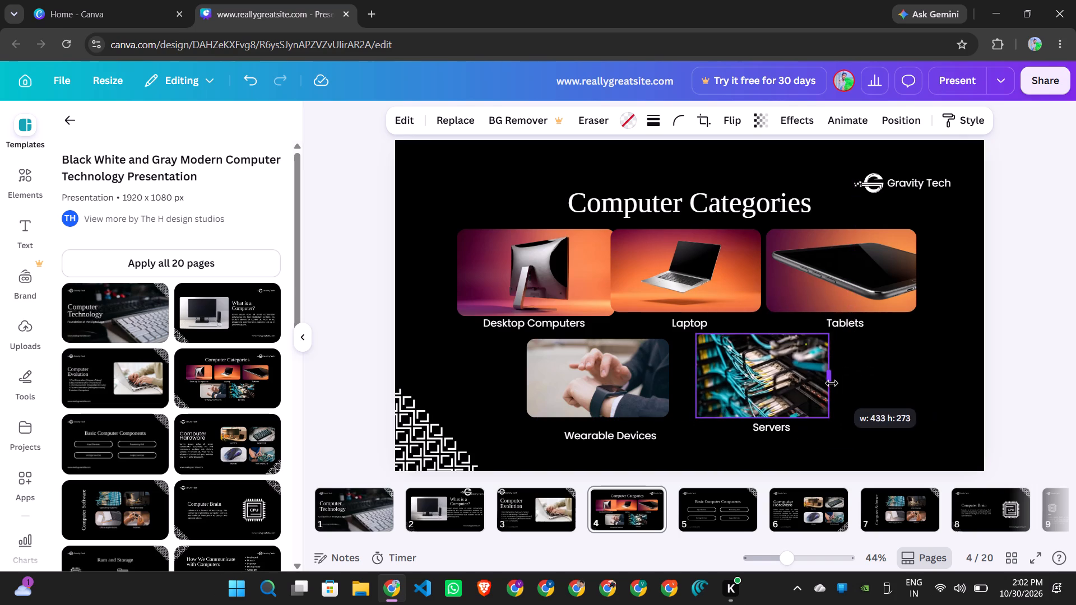
left_click_drag(832, 383, 956, 377)
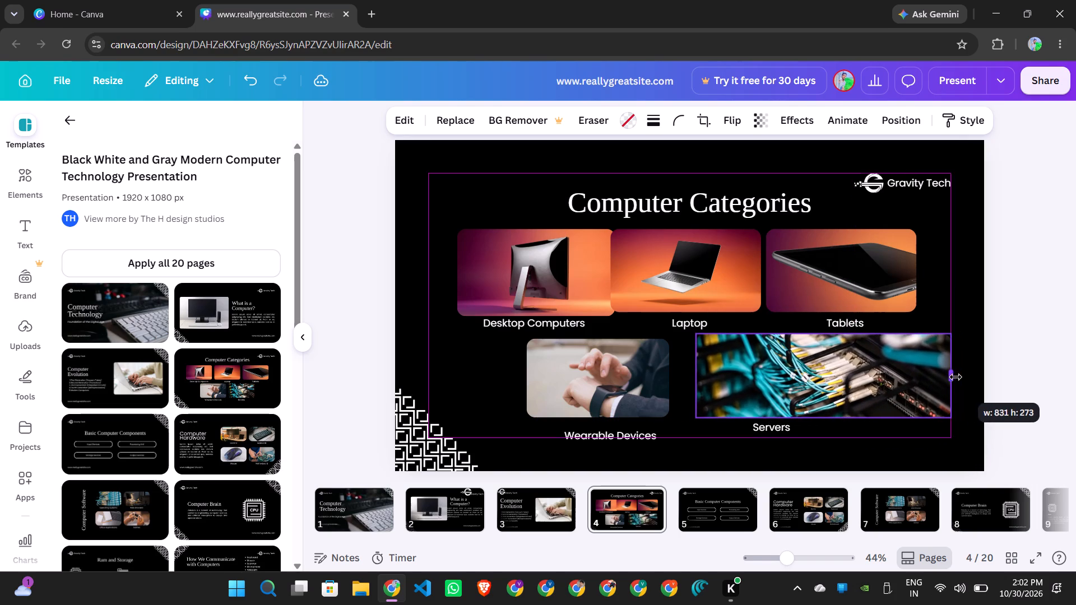
left_click_drag(956, 377, 966, 363)
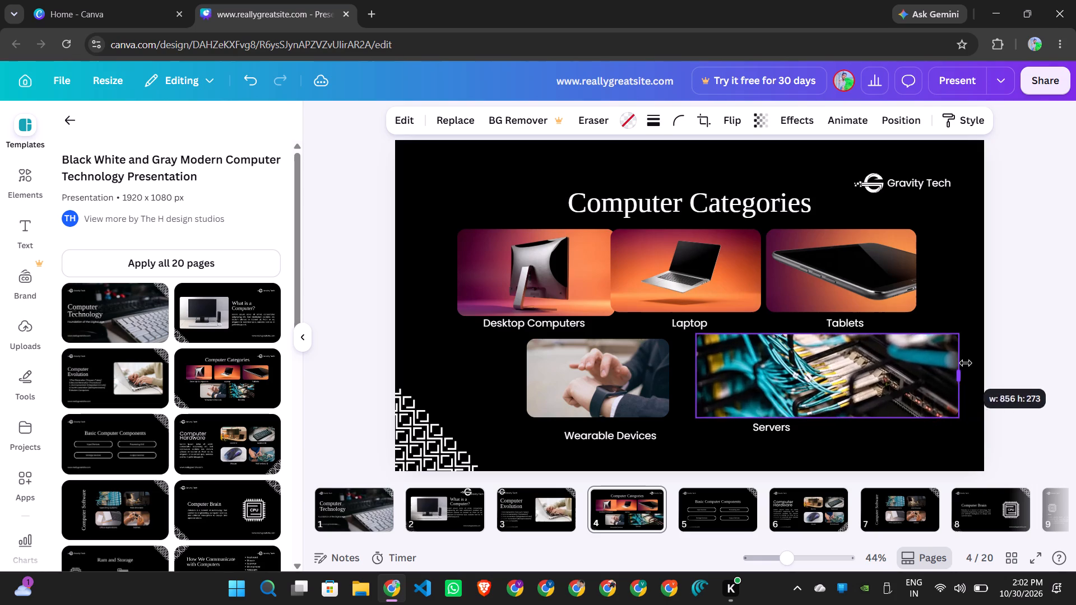
left_click_drag(966, 363, 539, 397)
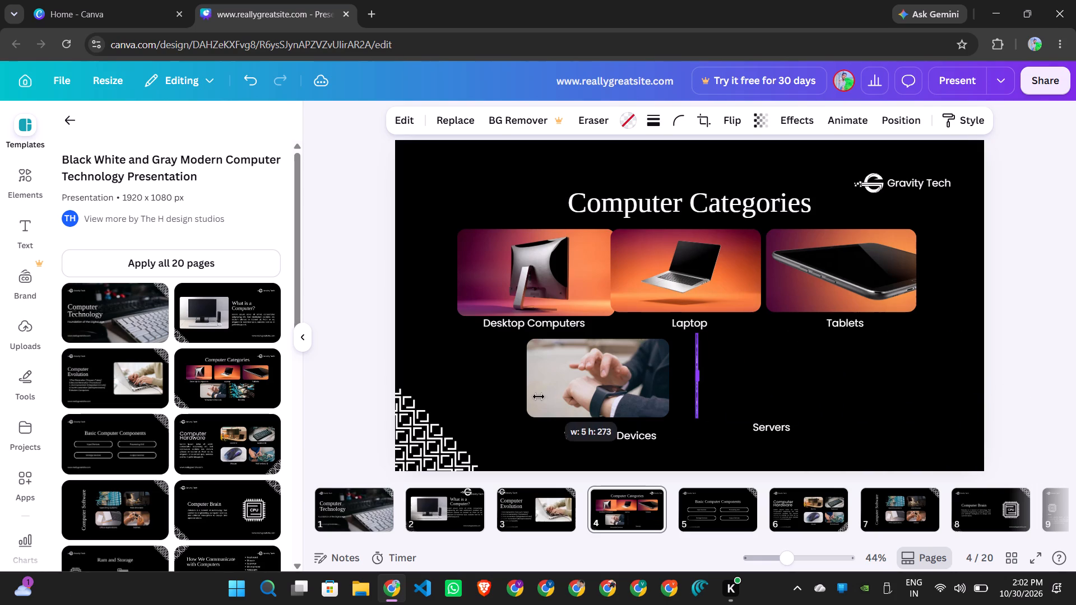
left_click_drag(539, 397, 892, 387)
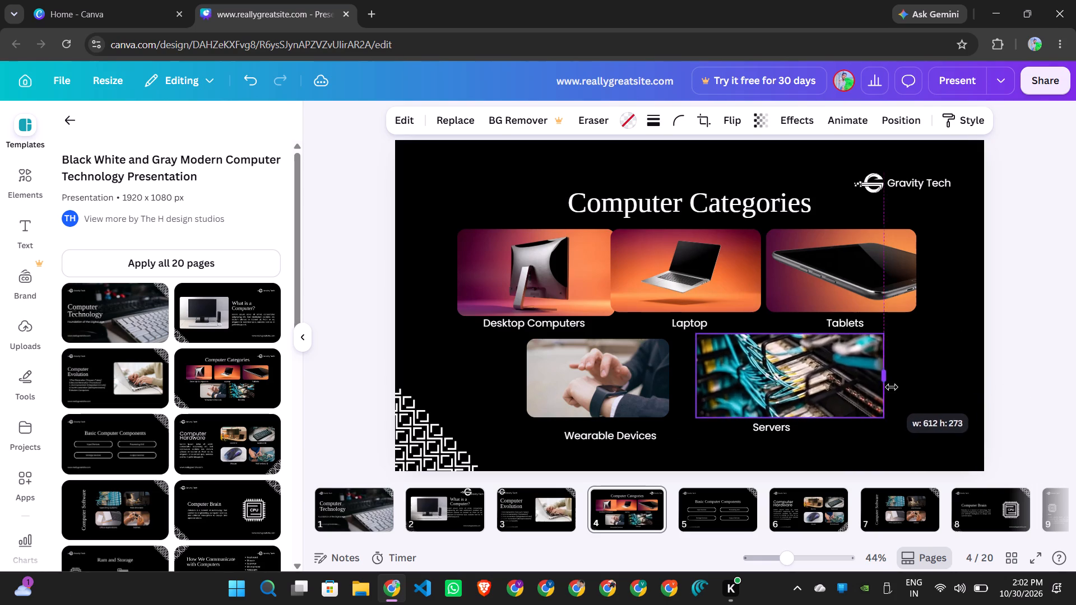
left_click_drag(892, 387, 861, 398)
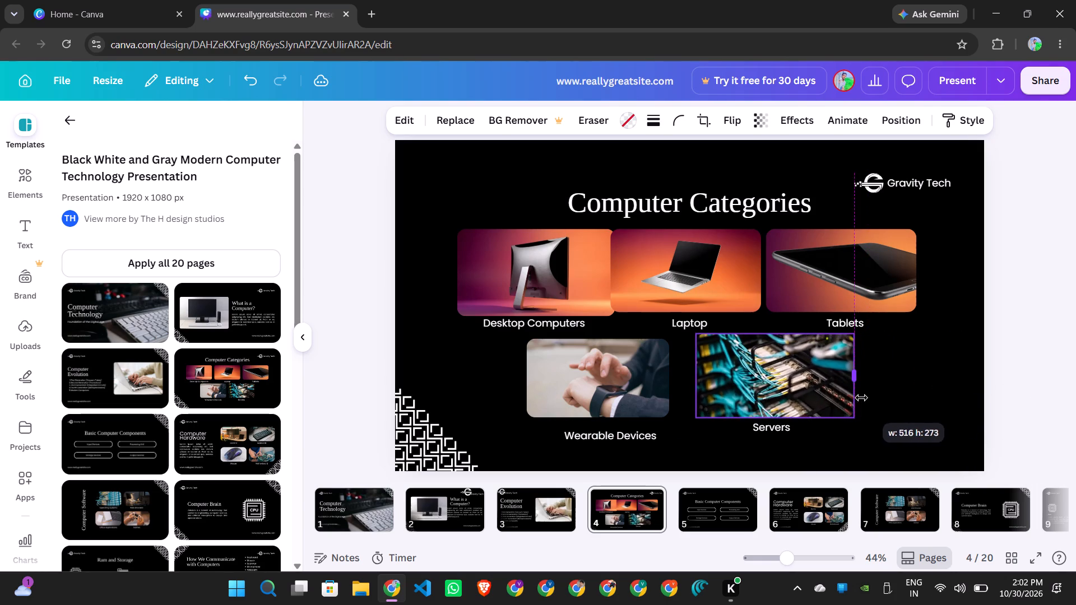
left_click_drag(861, 398, 878, 404)
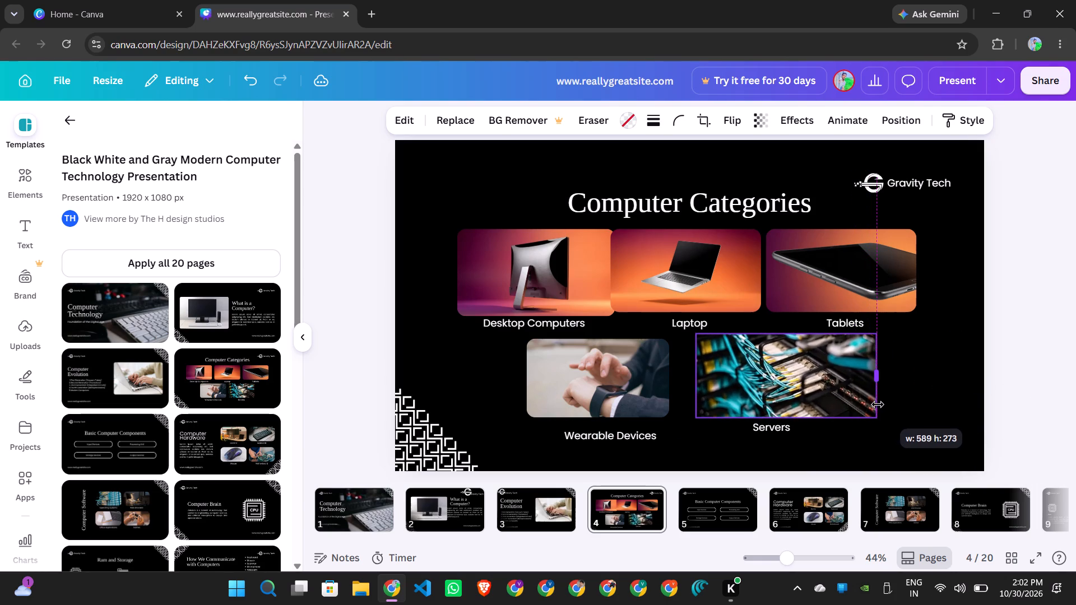
left_click_drag(878, 404, 856, 404)
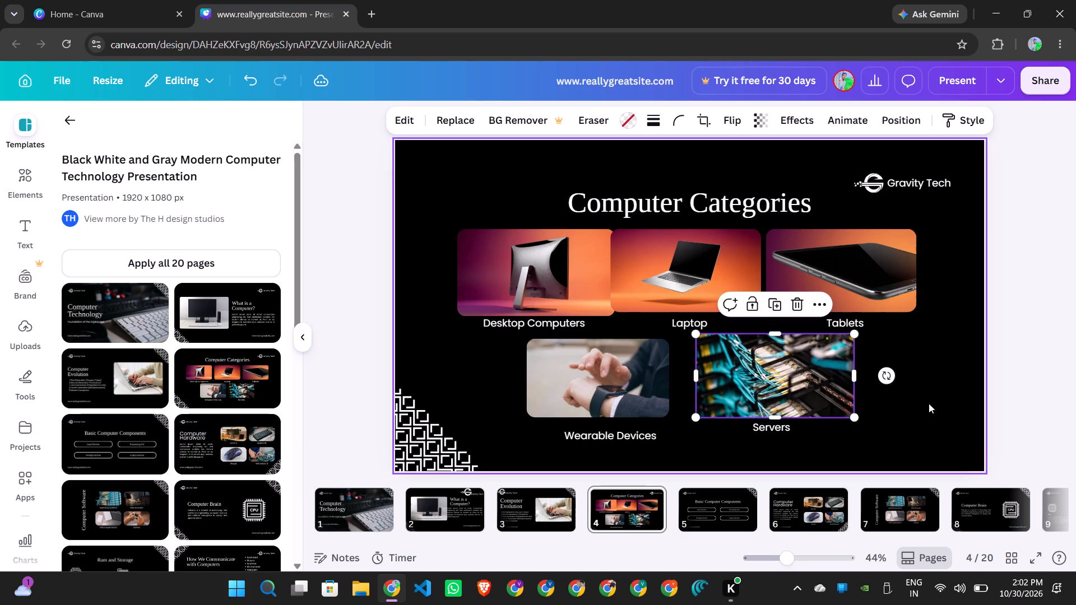
left_click(929, 403)
scroll(929, 403, "down", 1)
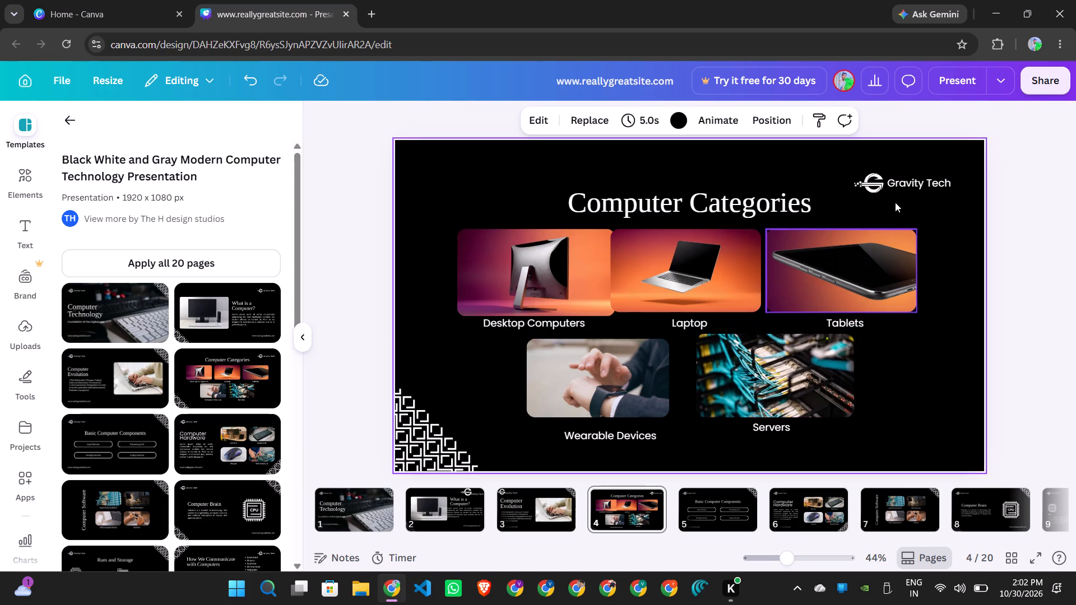
Enlarge the logo icon beside "Gravity Tech" on the Computer Categories page up and left.
left_click(865, 183)
left_click_drag(845, 170, 827, 174)
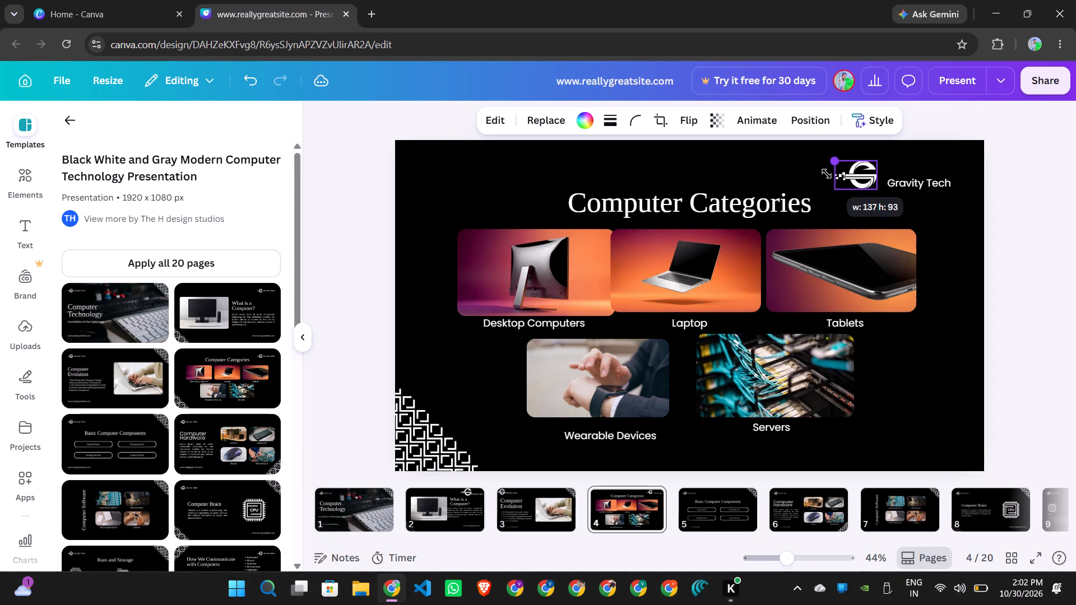
left_click_drag(827, 174, 825, 175)
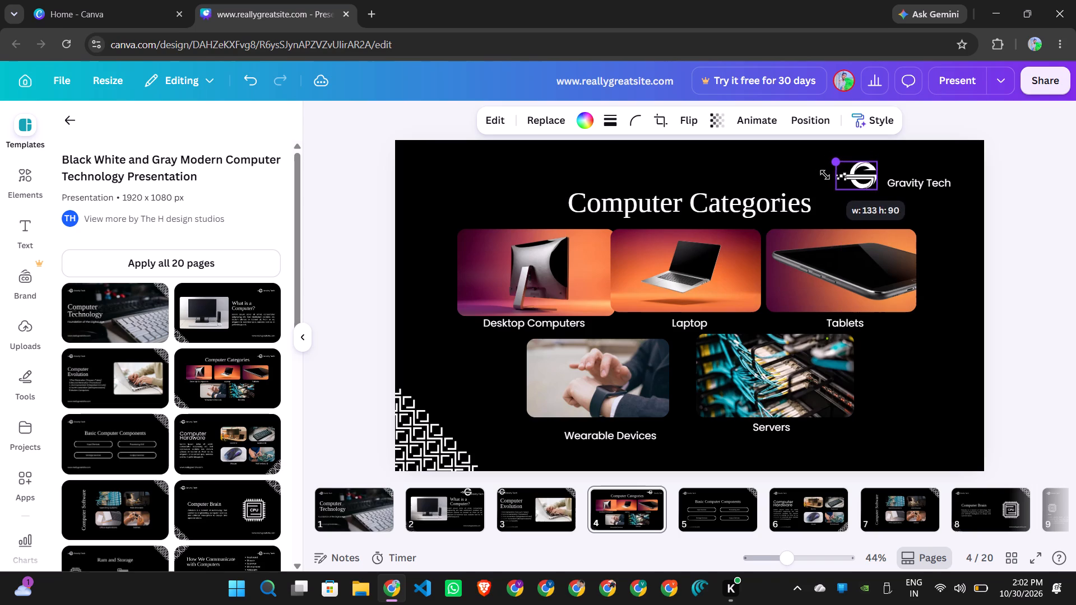
left_click_drag(825, 175, 822, 171)
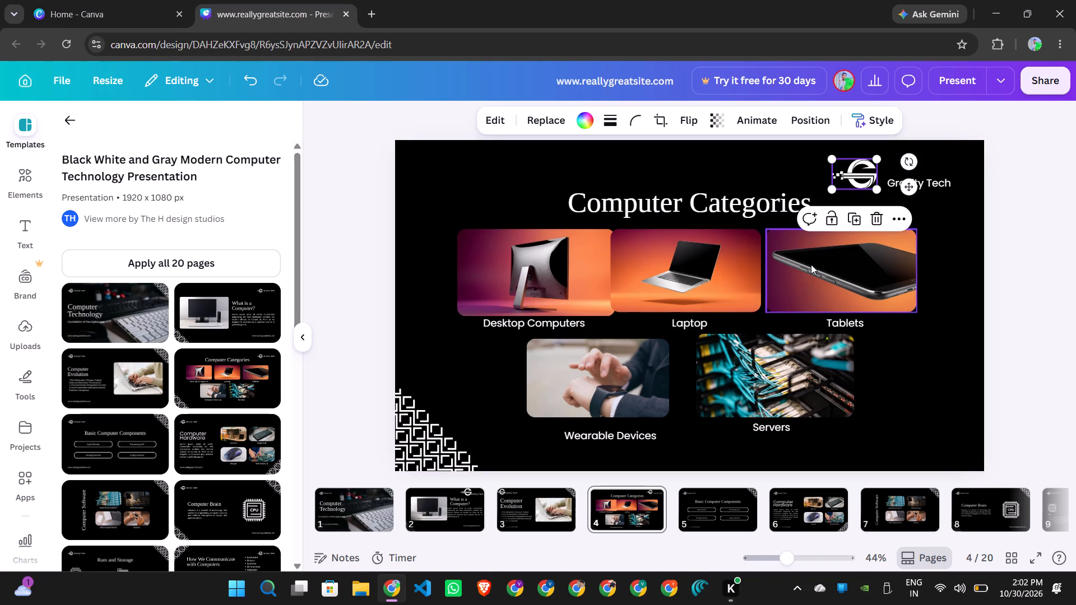
left_click(855, 282)
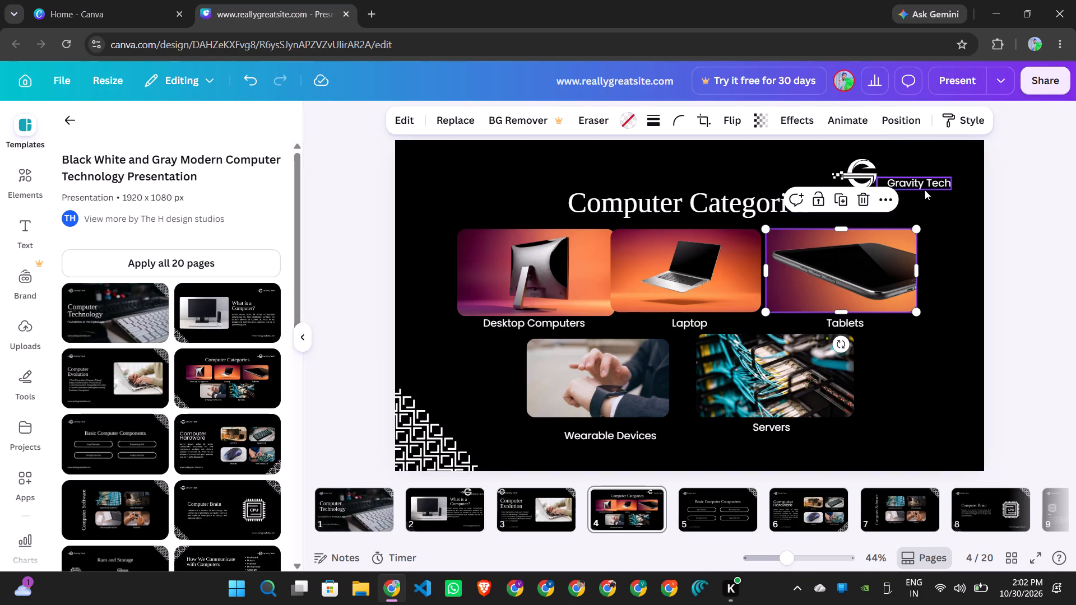
Move the "Gravity Tech" text right, leaving a clear gap beside the enlarged logo icon.
left_click(925, 190)
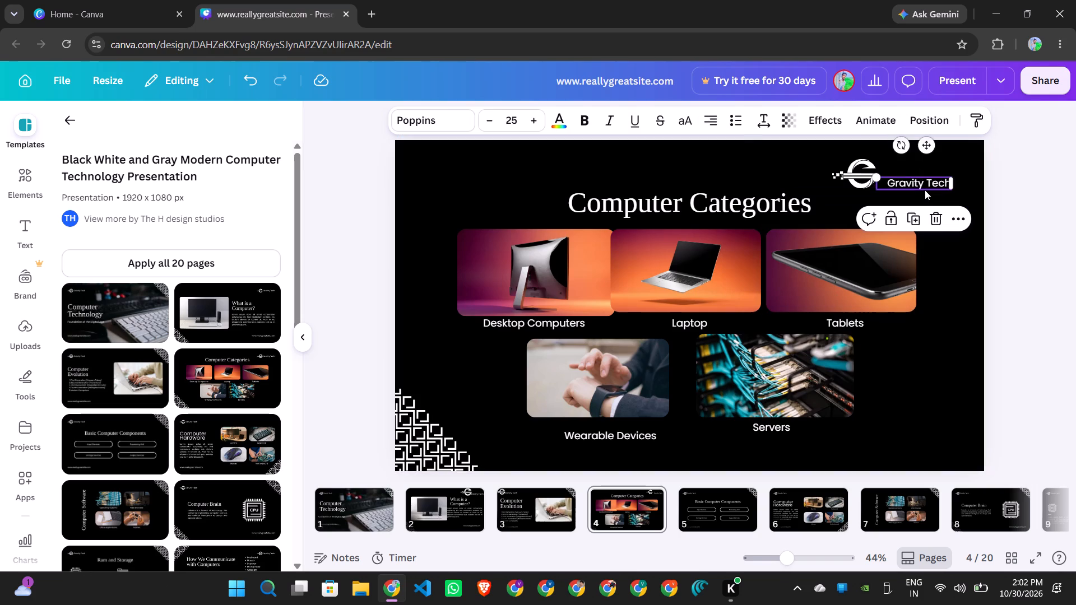
left_click_drag(925, 190, 931, 186)
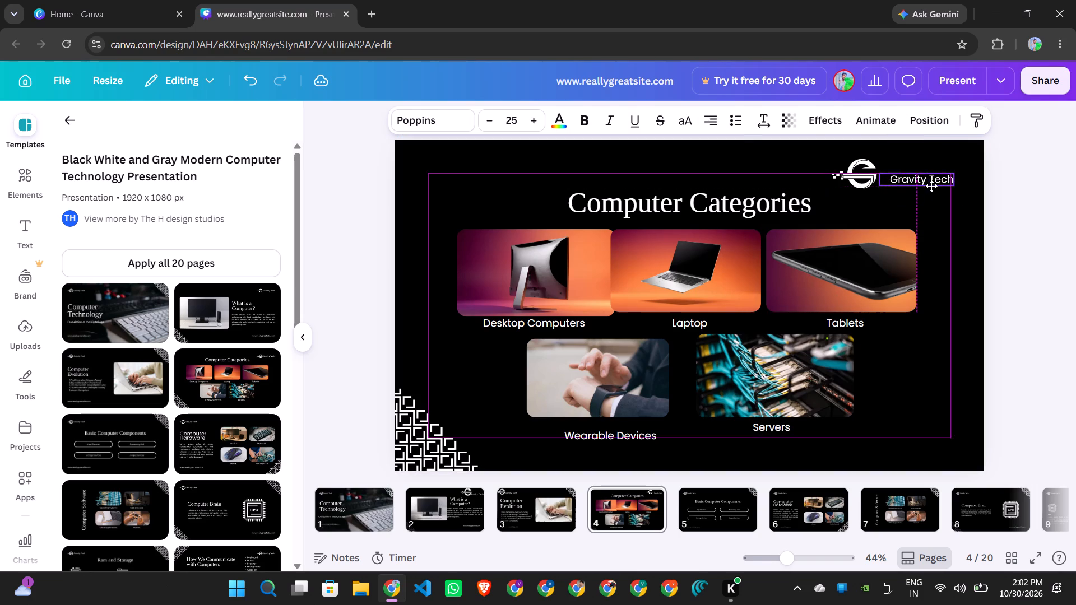
left_click_drag(931, 186, 927, 200)
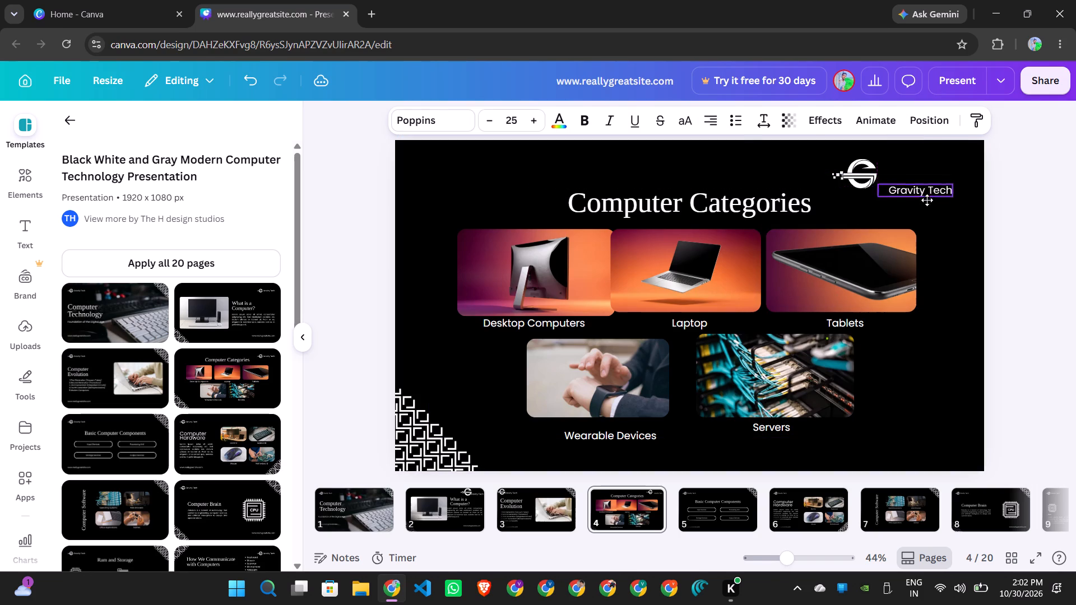
left_click_drag(927, 200, 925, 194)
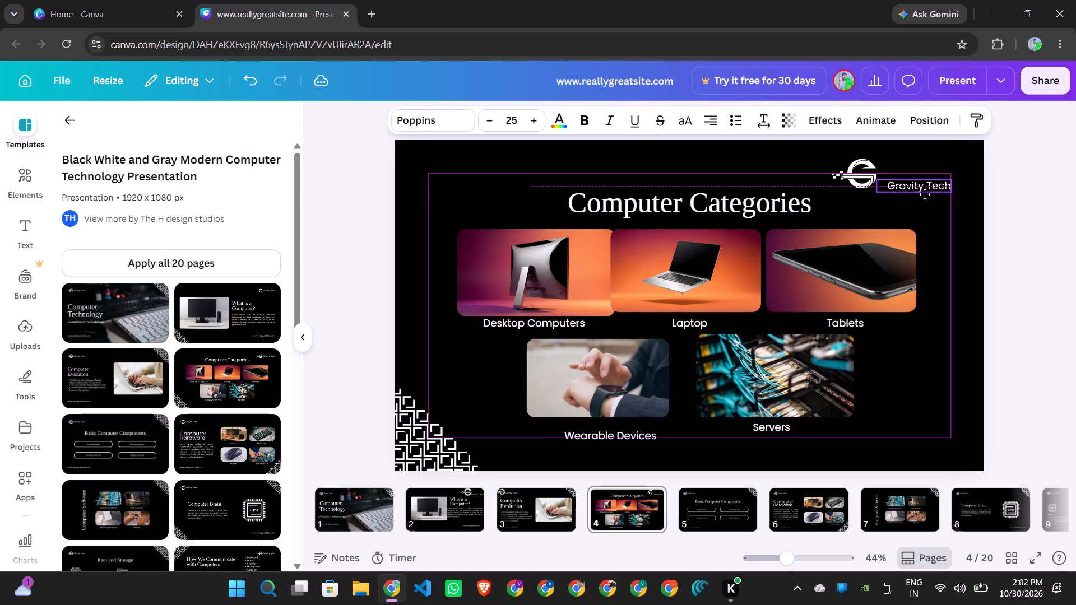
left_click_drag(925, 194, 933, 211)
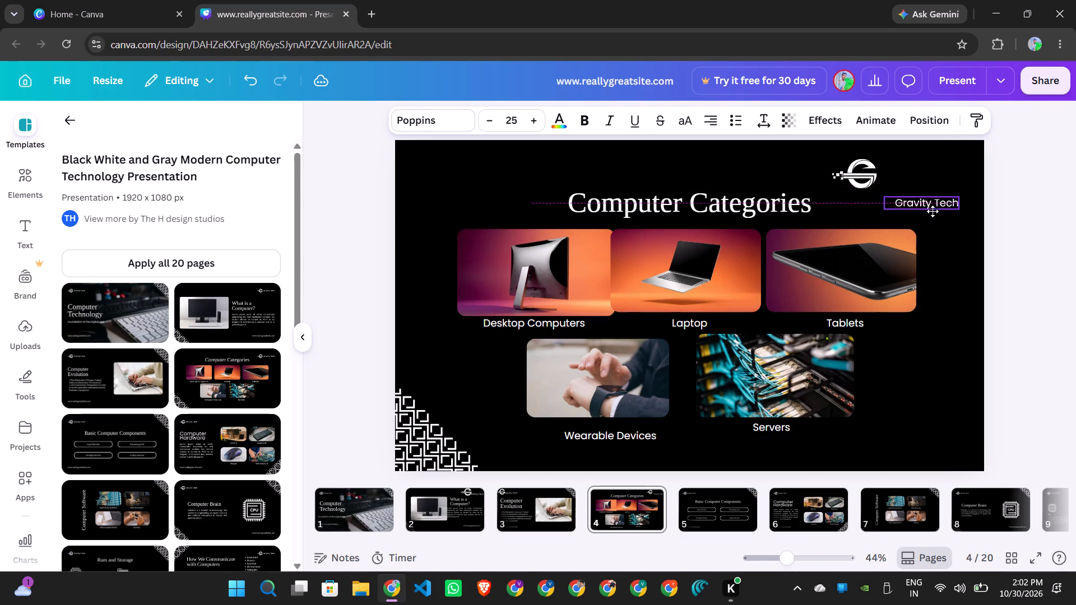
left_click_drag(933, 211, 935, 206)
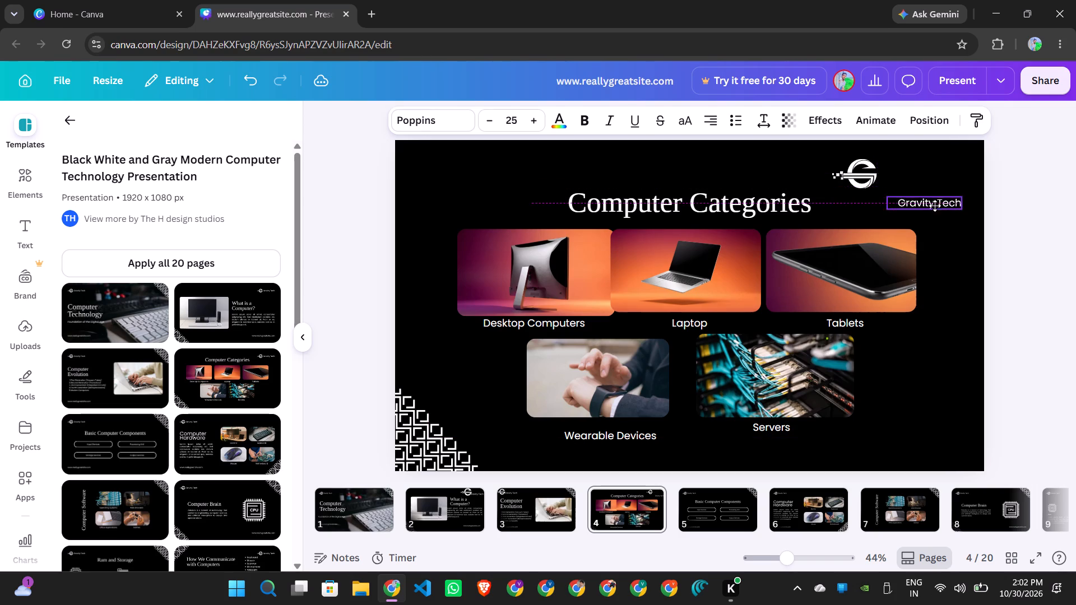
left_click_drag(935, 206, 941, 190)
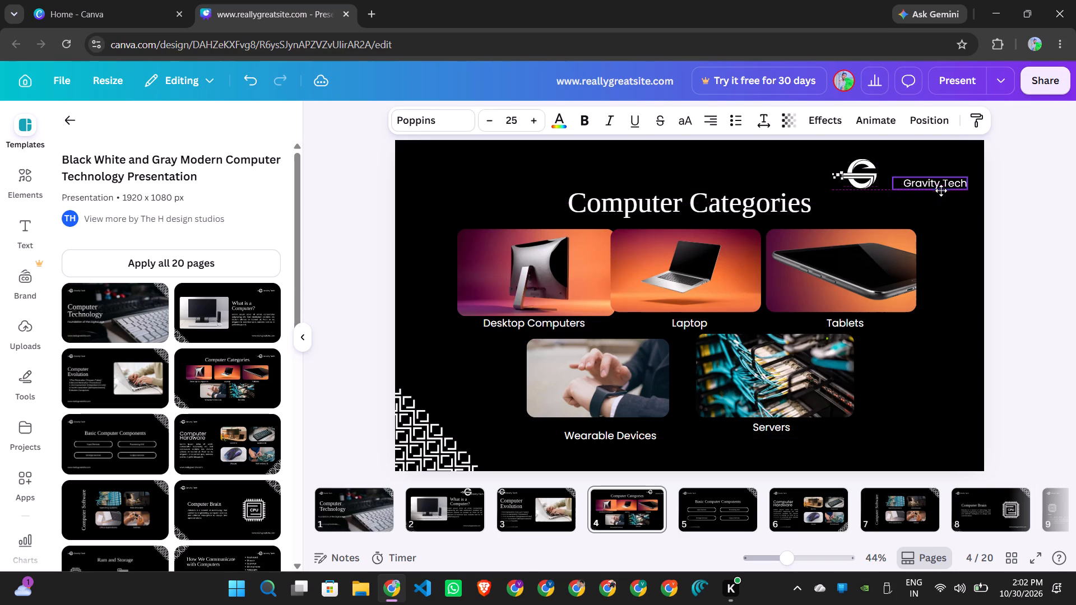
left_click_drag(941, 190, 941, 188)
On page 5, enlarge the logo icon up and left until it reaches the slide's left edge.
left_click(710, 501)
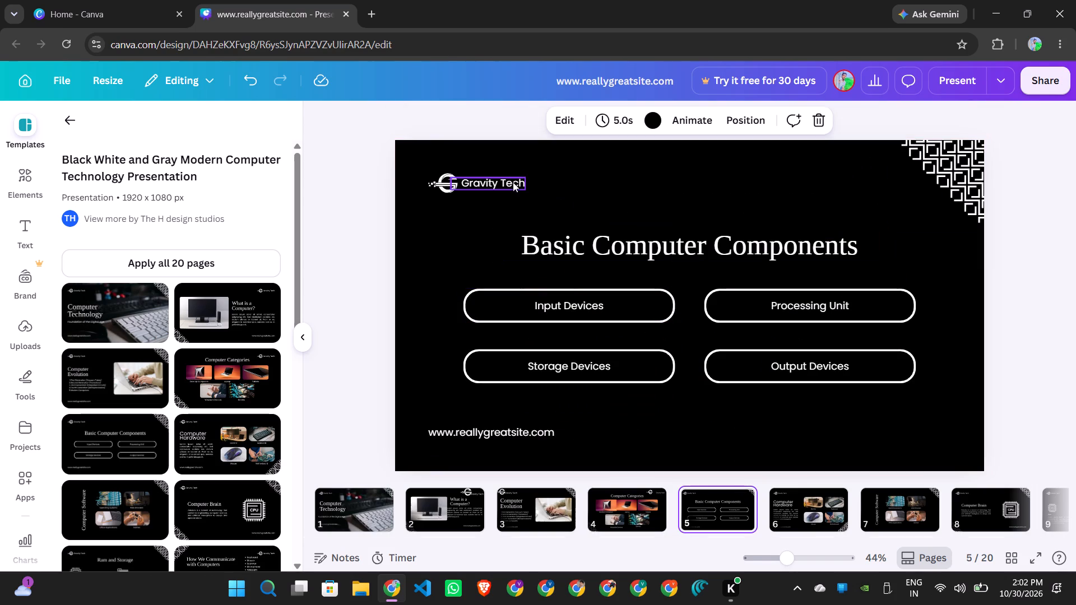
left_click(442, 182)
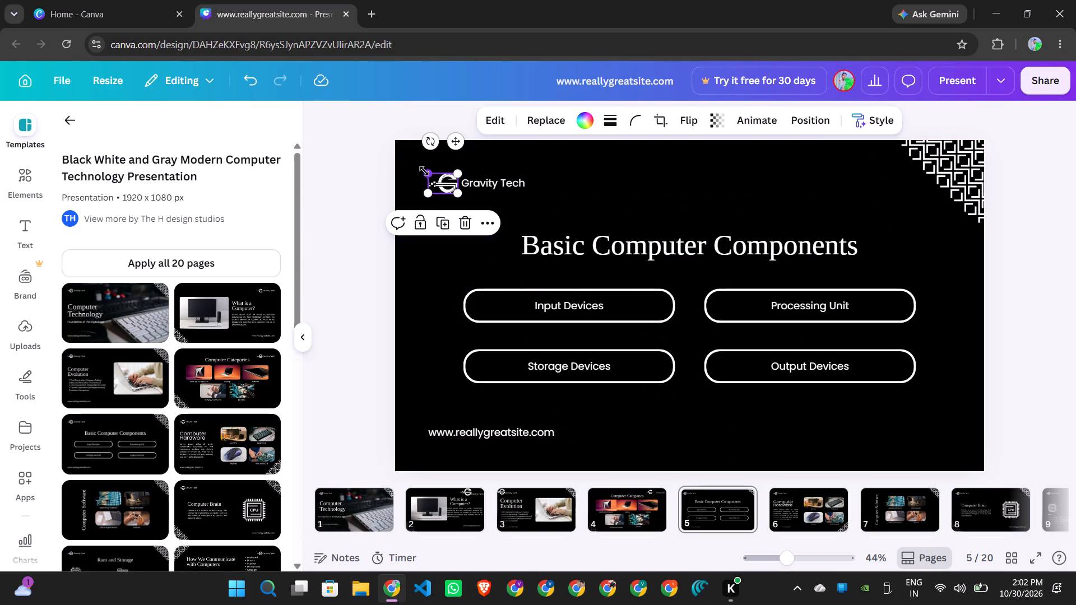
left_click_drag(424, 174, 399, 146)
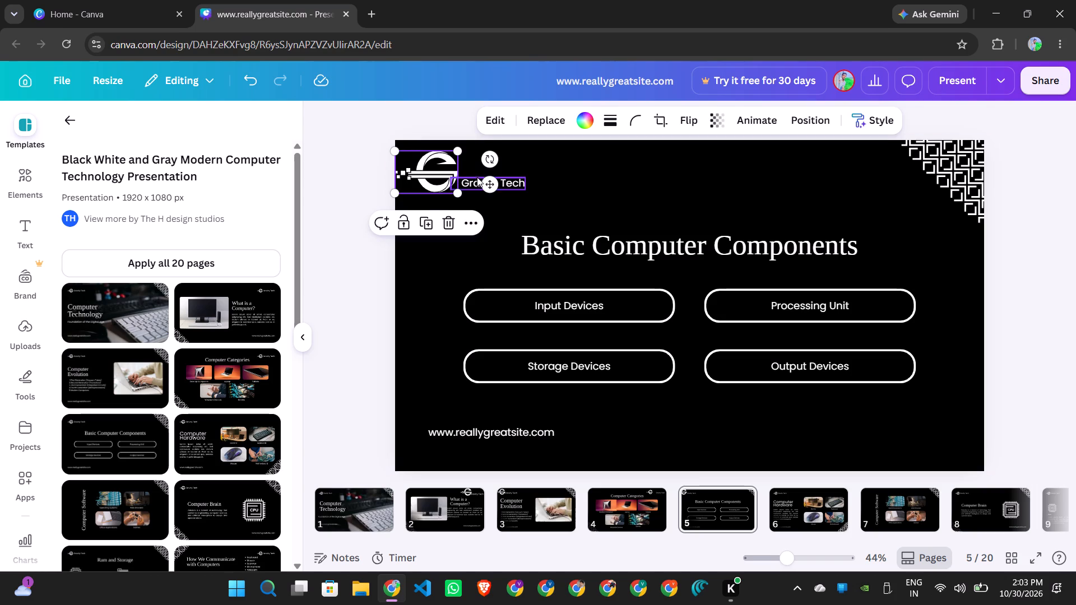
Enlarge the page 5 "Gravity Tech" text to about size 30.4 and move it right, clear of the logo icon.
left_click(478, 183)
left_click_drag(450, 176, 435, 166)
left_click_drag(486, 180, 510, 180)
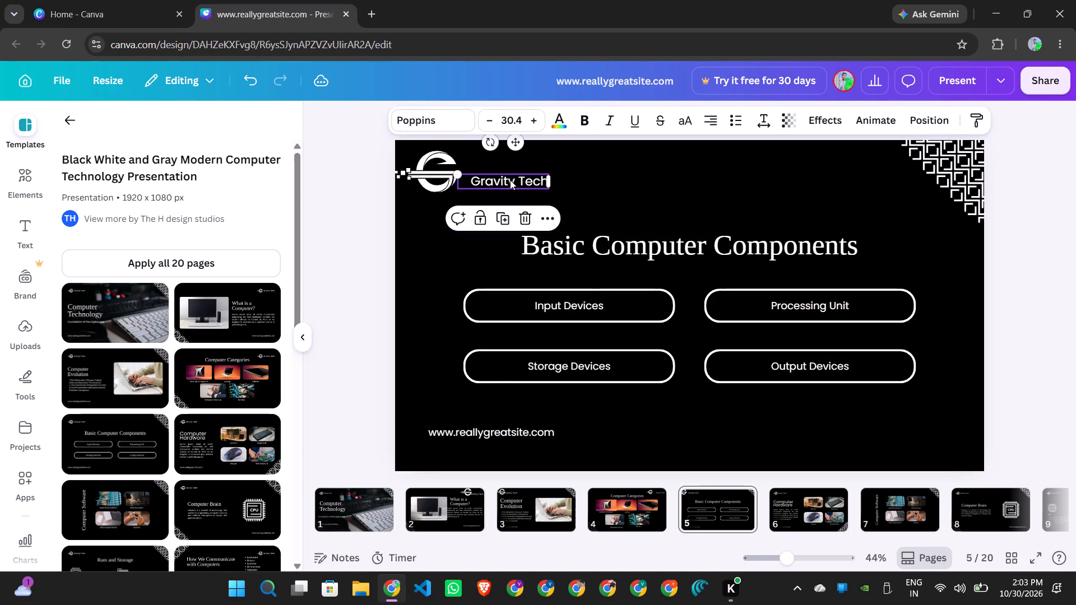
Move the "Input Devices" label slightly left within its rounded outline.
left_click(576, 302)
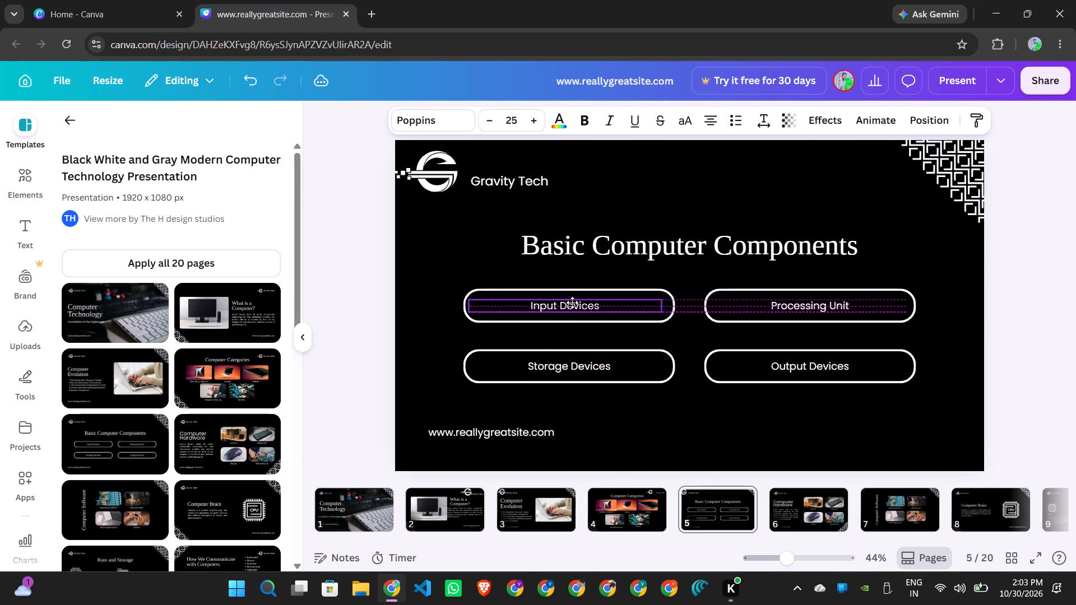
Move the rounded outline around "Input Devices" slightly right, keeping it level with the Processing Unit outline.
left_click_drag(567, 296, 564, 292)
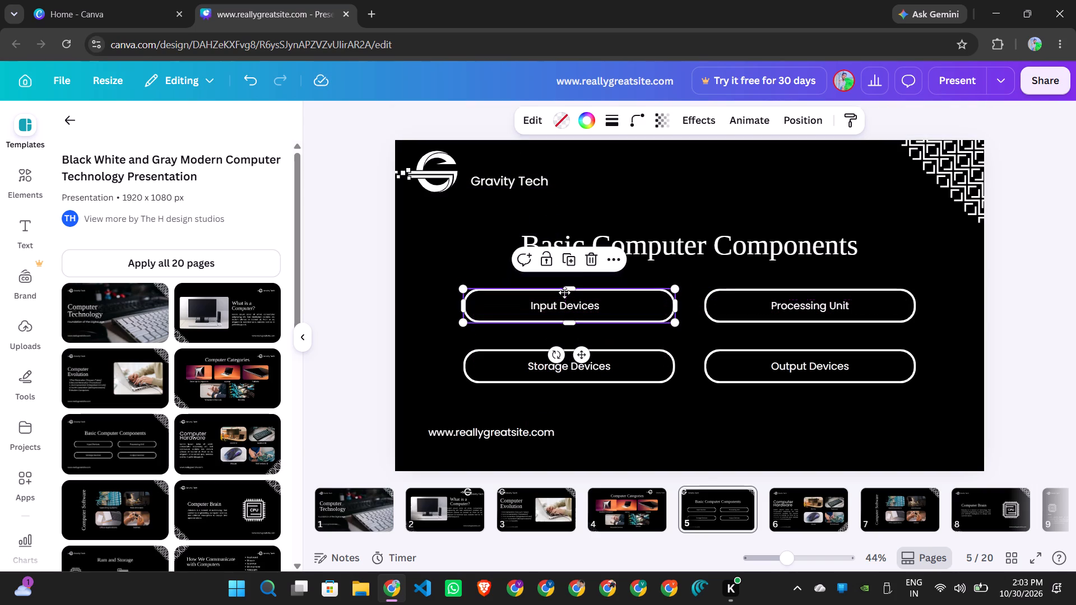
left_click_drag(564, 292, 576, 300)
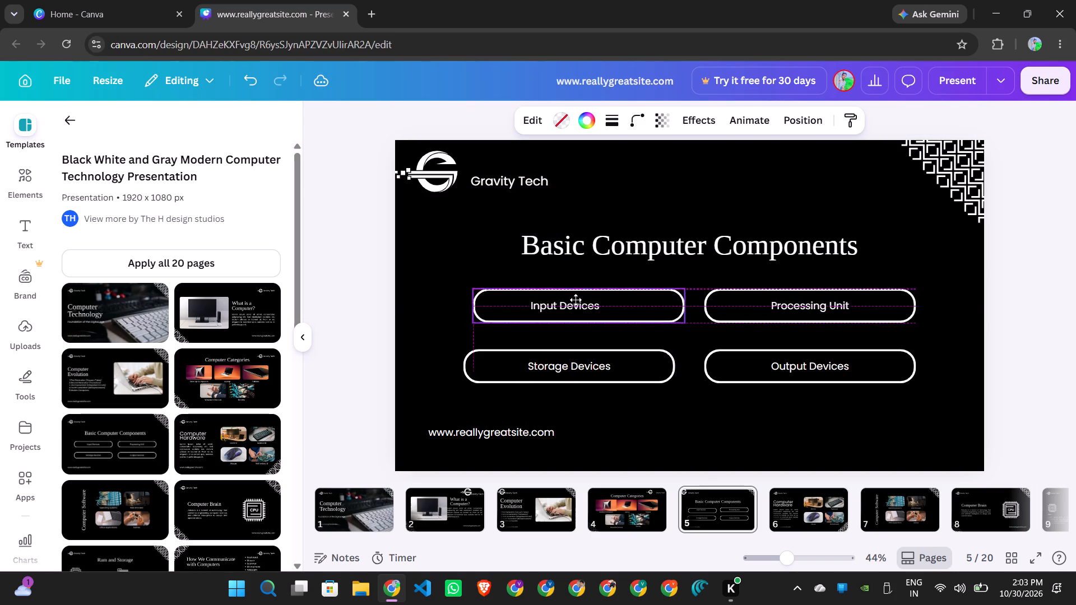
left_click_drag(576, 300, 573, 299)
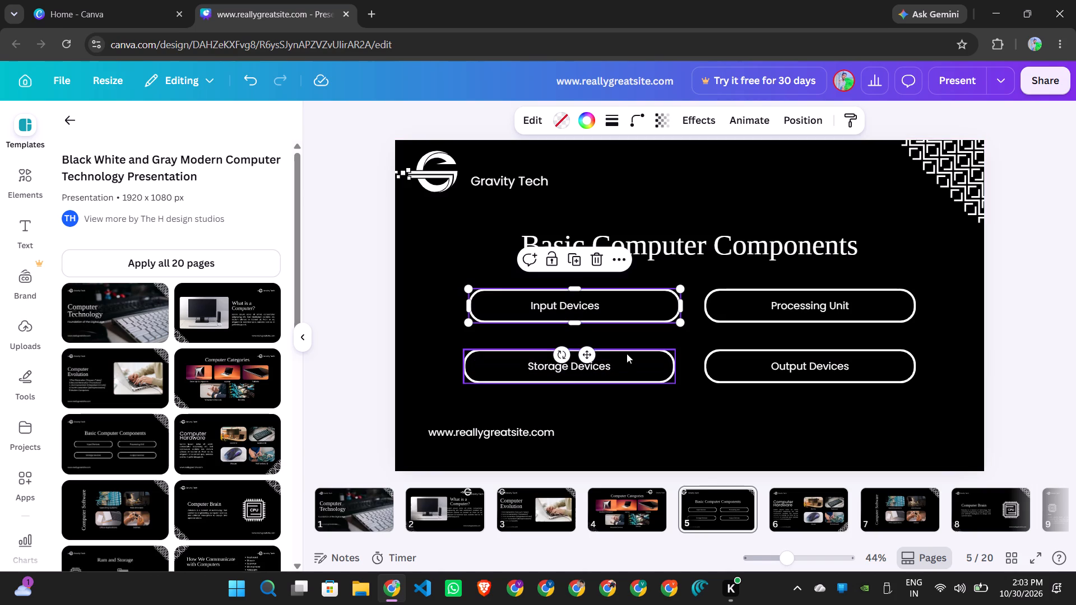
Move the rounded outline around "Storage Devices" slightly left, keeping it level with the Output Devices outline.
left_click_drag(624, 352, 619, 348)
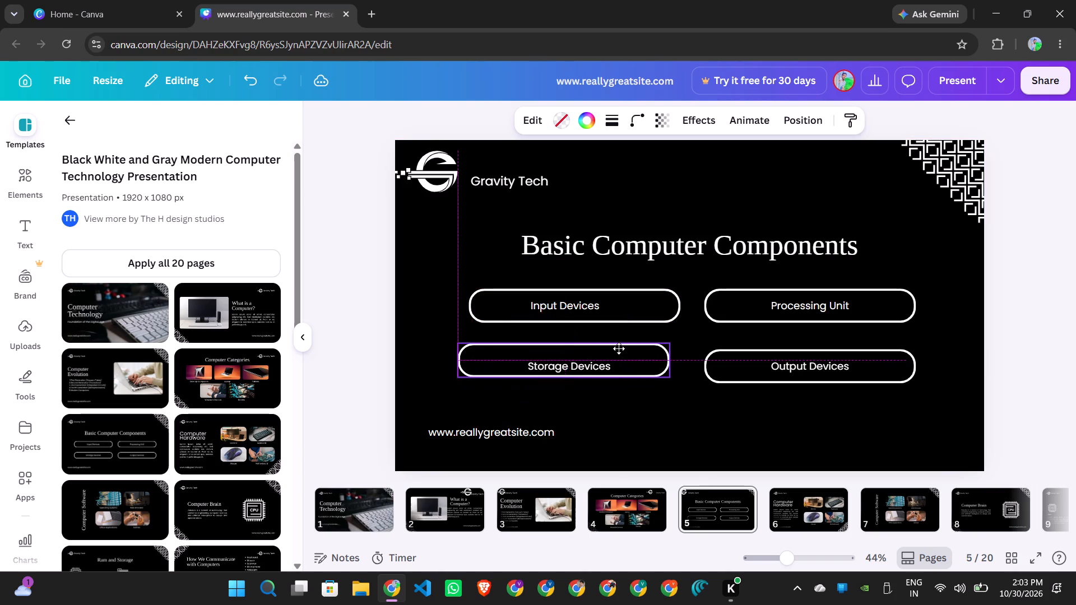
left_click_drag(619, 348, 623, 352)
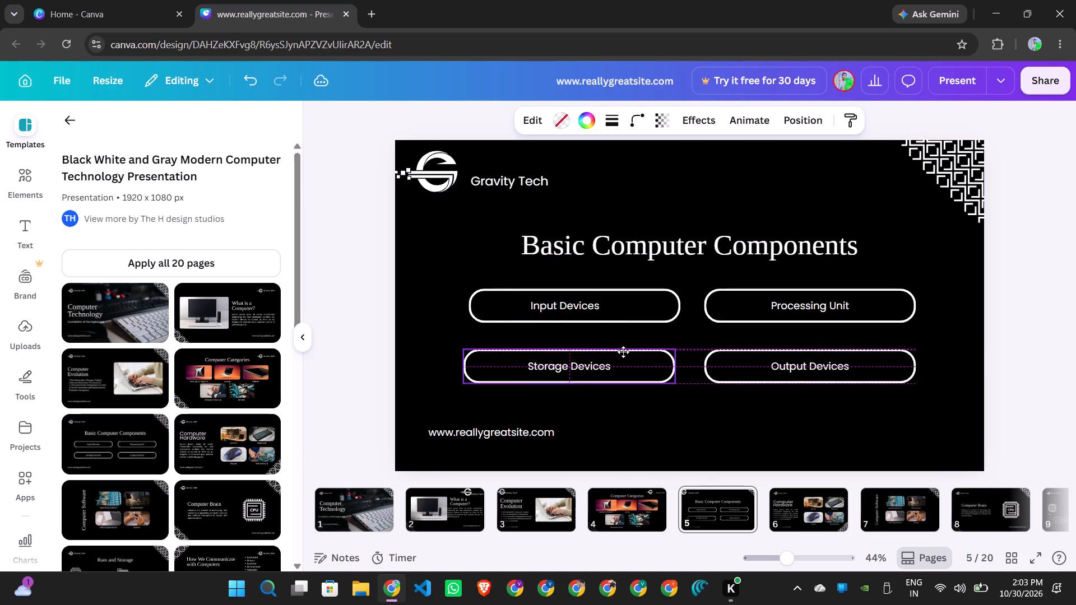
left_click_drag(623, 352, 625, 356)
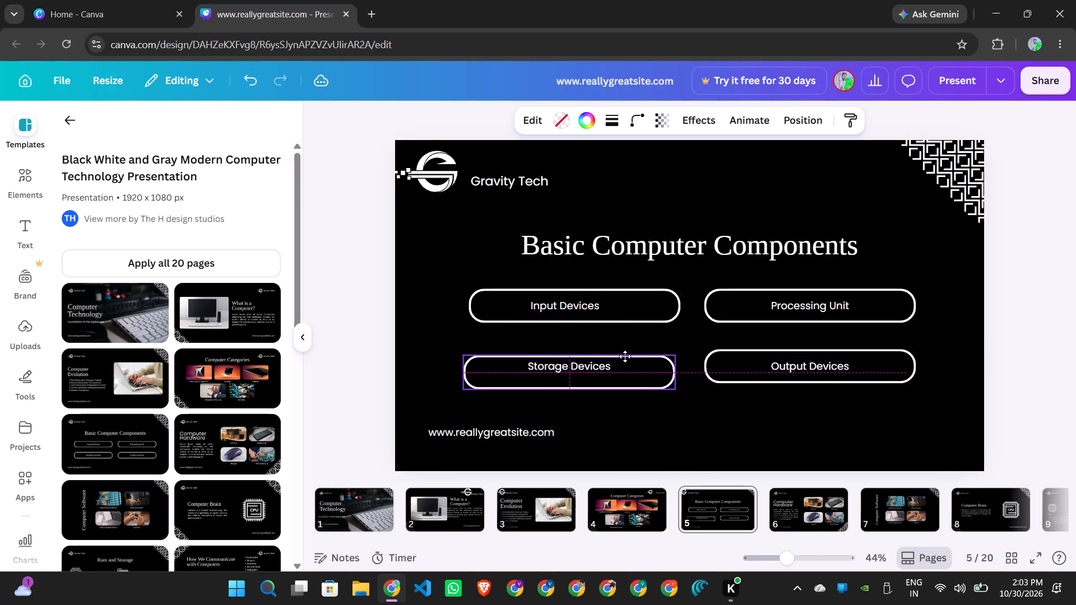
left_click_drag(625, 356, 624, 359)
left_click_drag(624, 359, 627, 360)
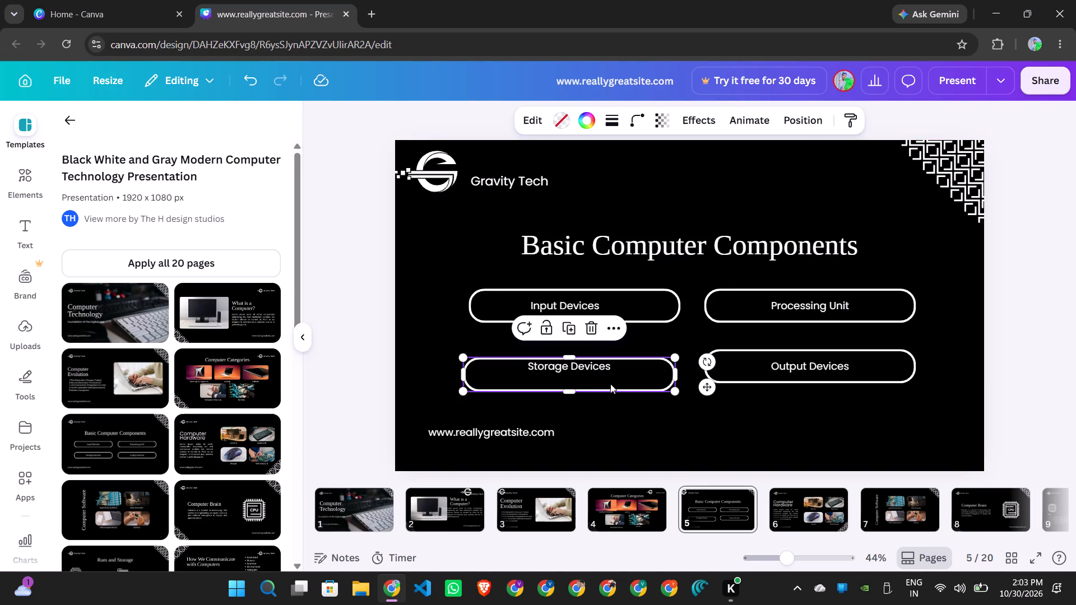
left_click_drag(610, 384, 608, 378)
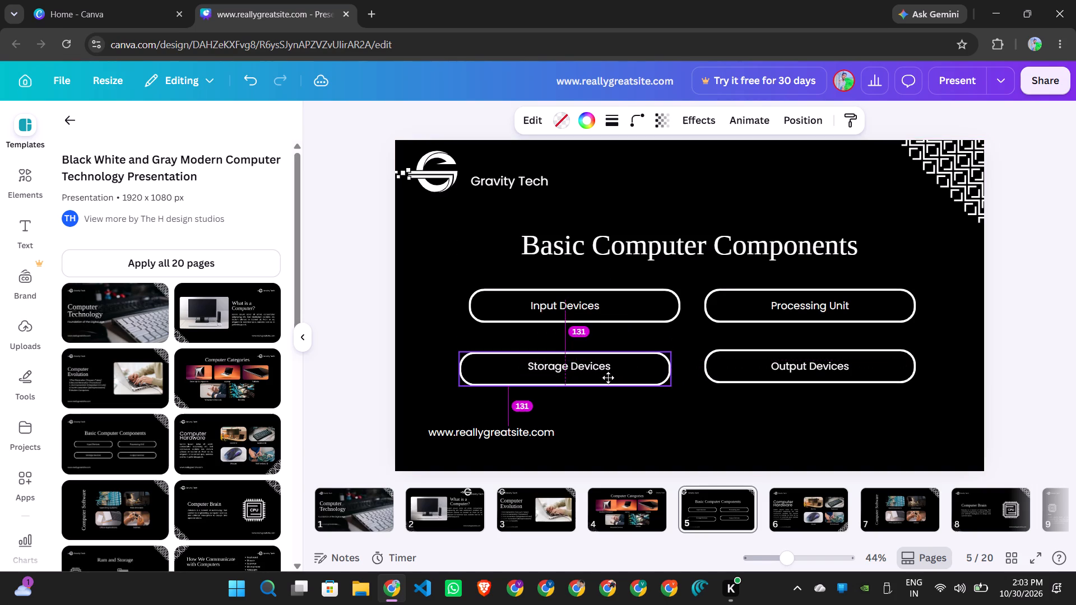
left_click_drag(608, 378, 608, 377)
Move the rounded outline around "Output Devices" slightly right and up, leaving its label in place.
left_click(756, 360)
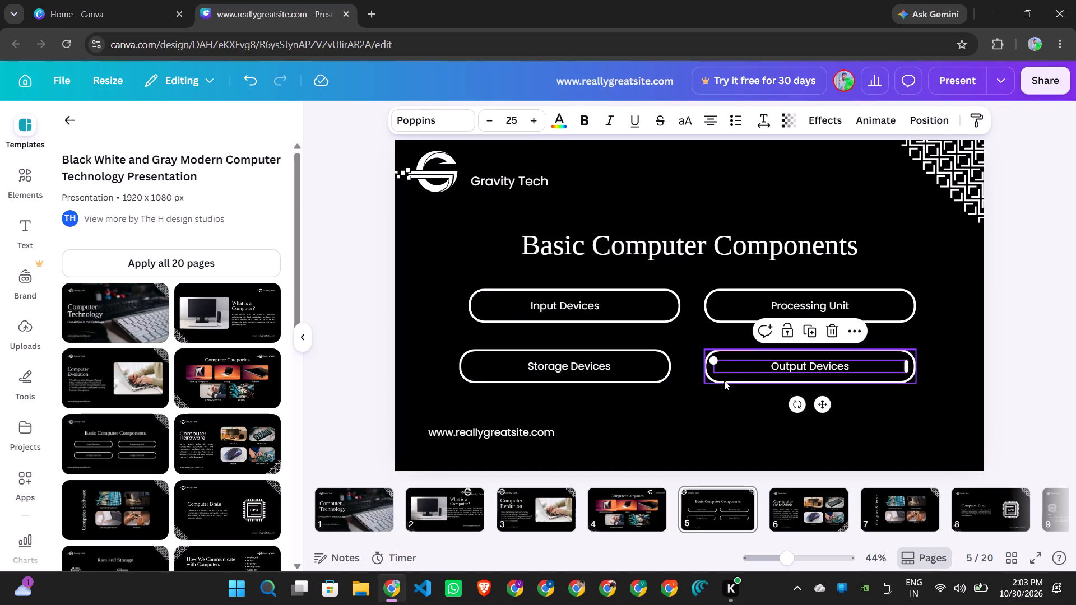
left_click_drag(731, 378, 730, 381)
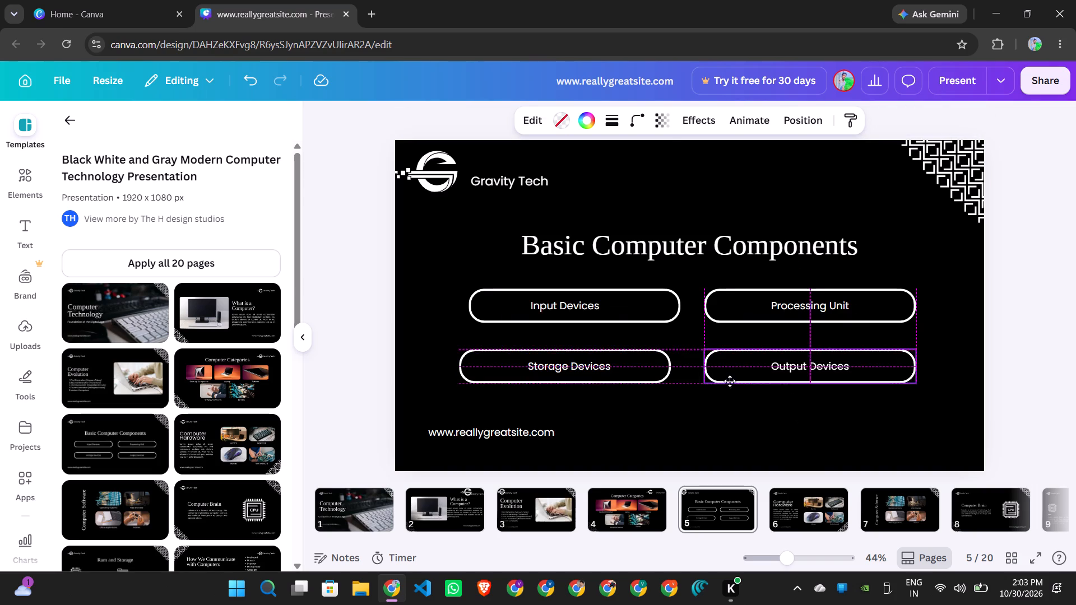
left_click_drag(730, 381, 730, 381)
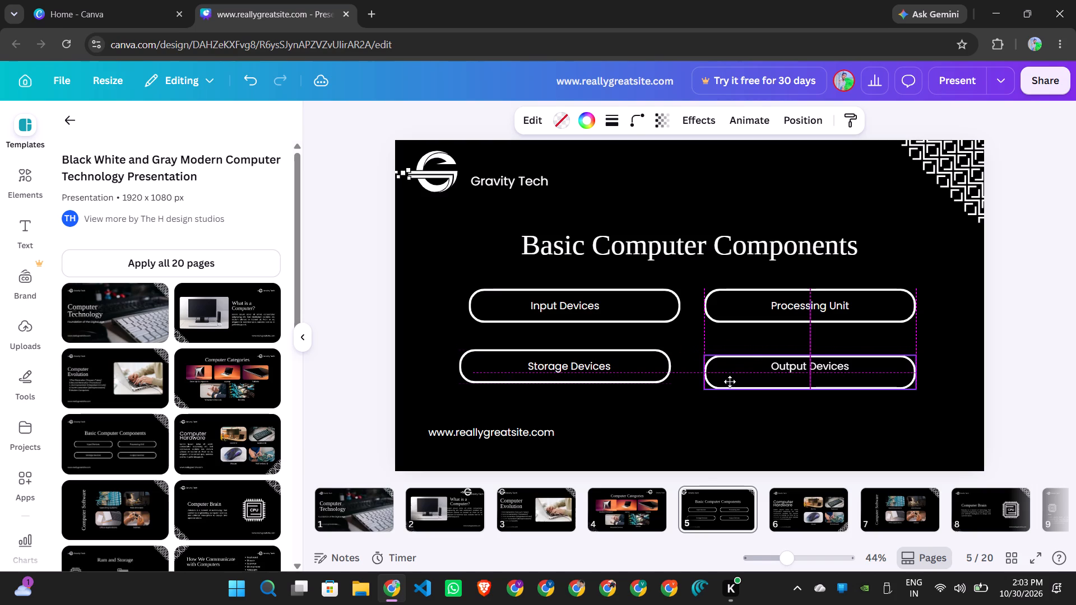
left_click_drag(730, 381, 731, 381)
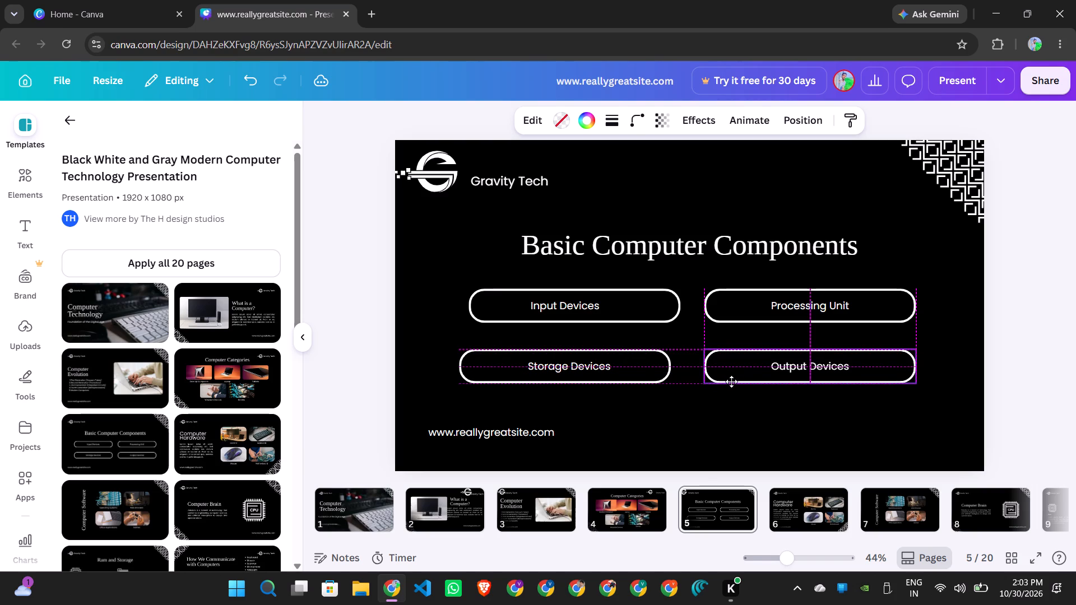
left_click_drag(731, 381, 734, 380)
left_click_drag(734, 380, 740, 375)
Move the rounded outline around "Processing Unit" slightly right and up, aligning its sides with the Output Devices outline.
left_click(731, 311)
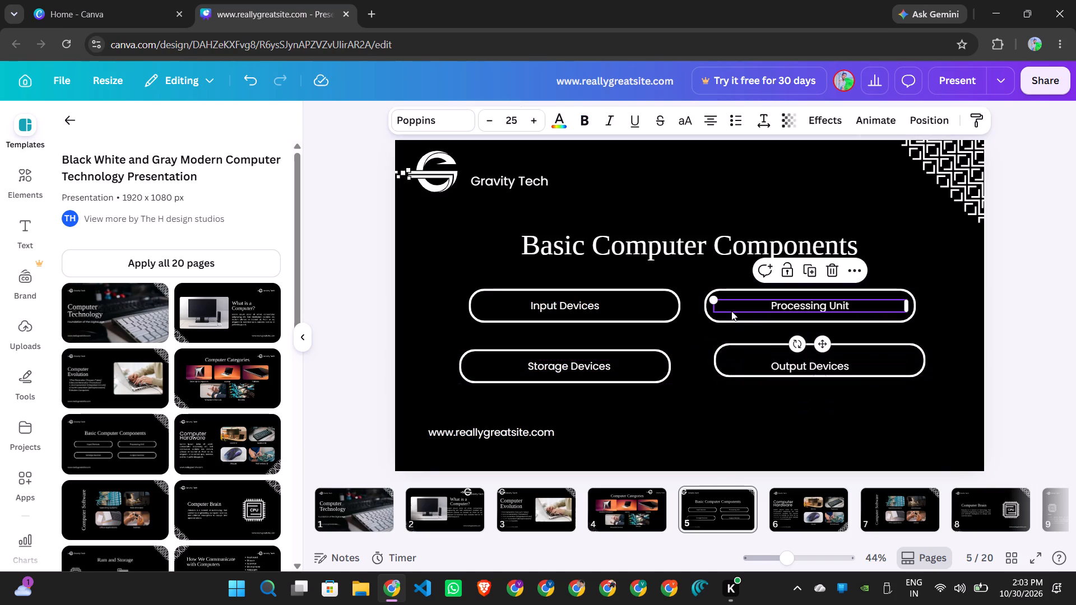
left_click_drag(721, 290, 729, 292)
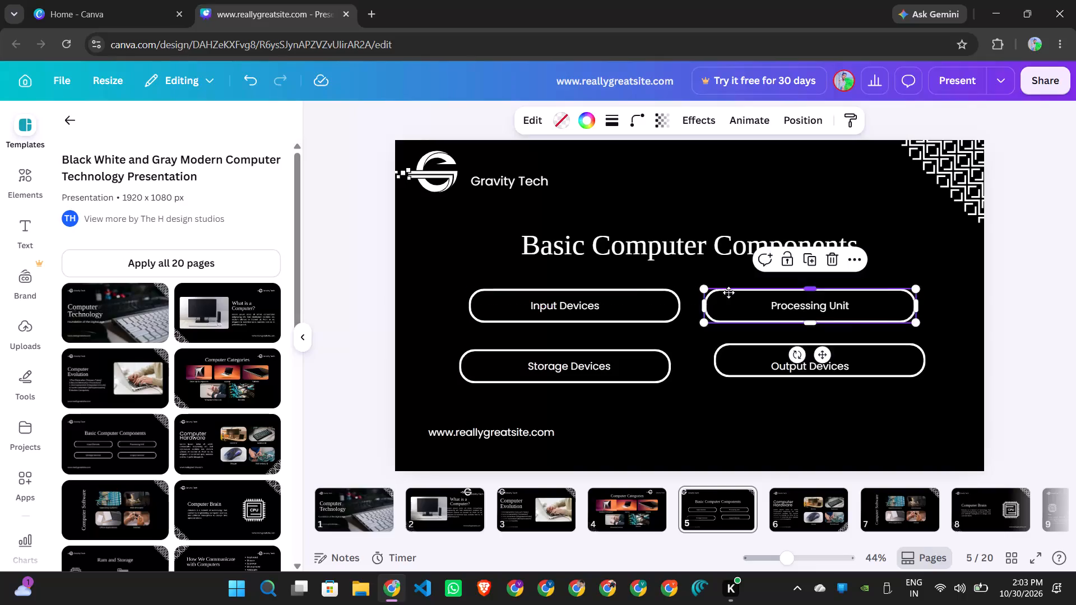
left_click_drag(729, 292, 725, 290)
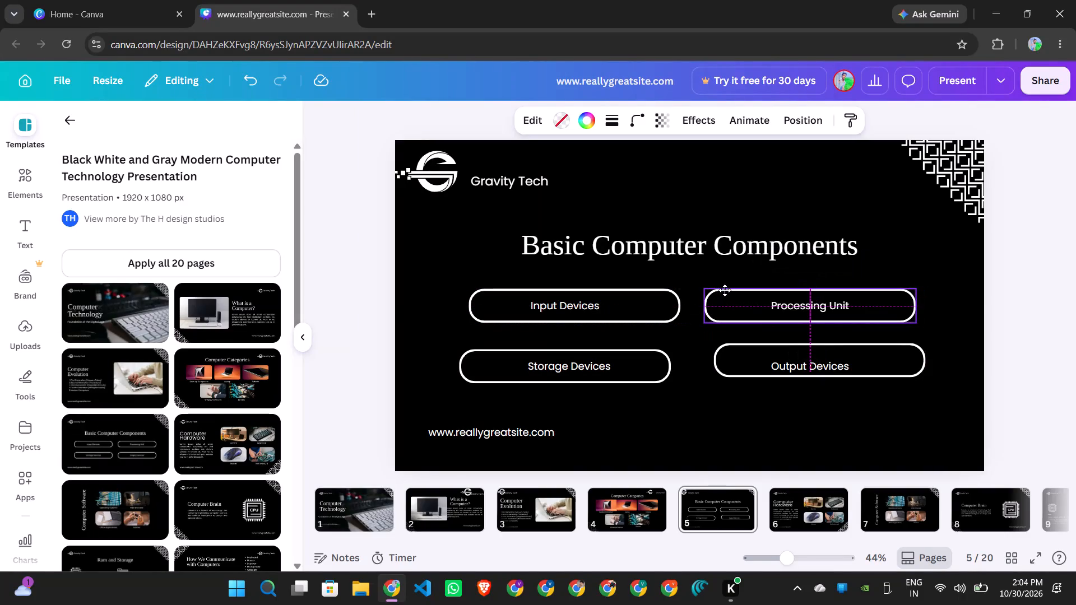
left_click_drag(725, 290, 726, 291)
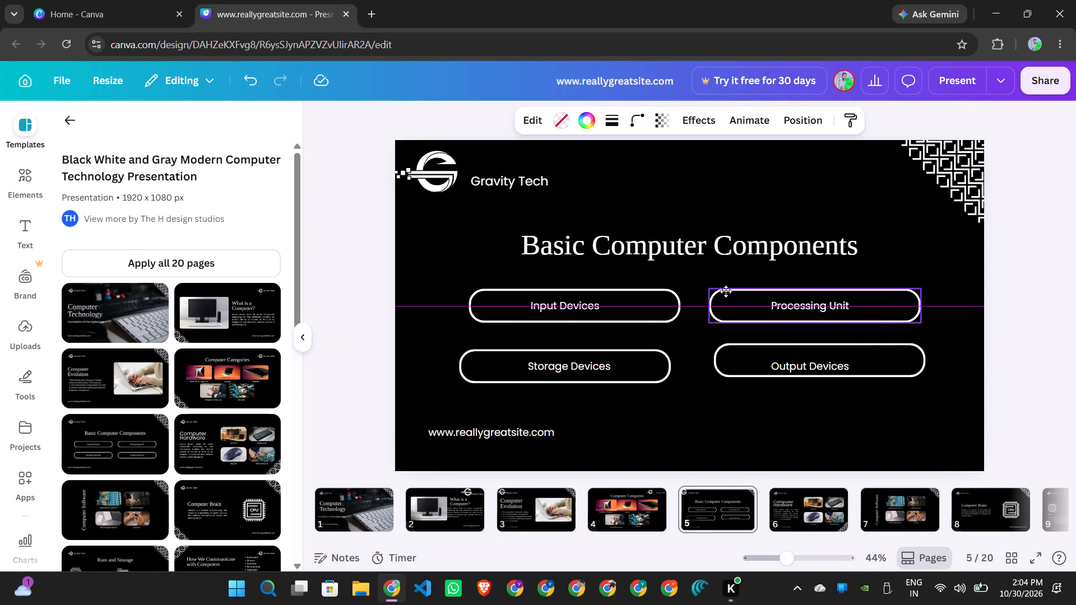
left_click_drag(726, 291, 730, 286)
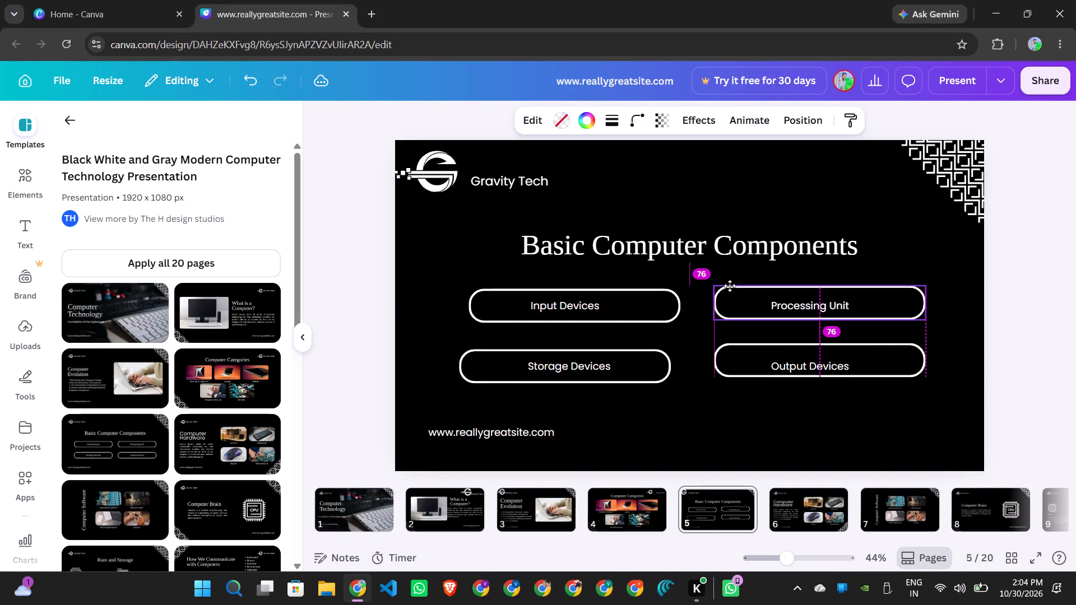
left_click_drag(730, 286, 729, 286)
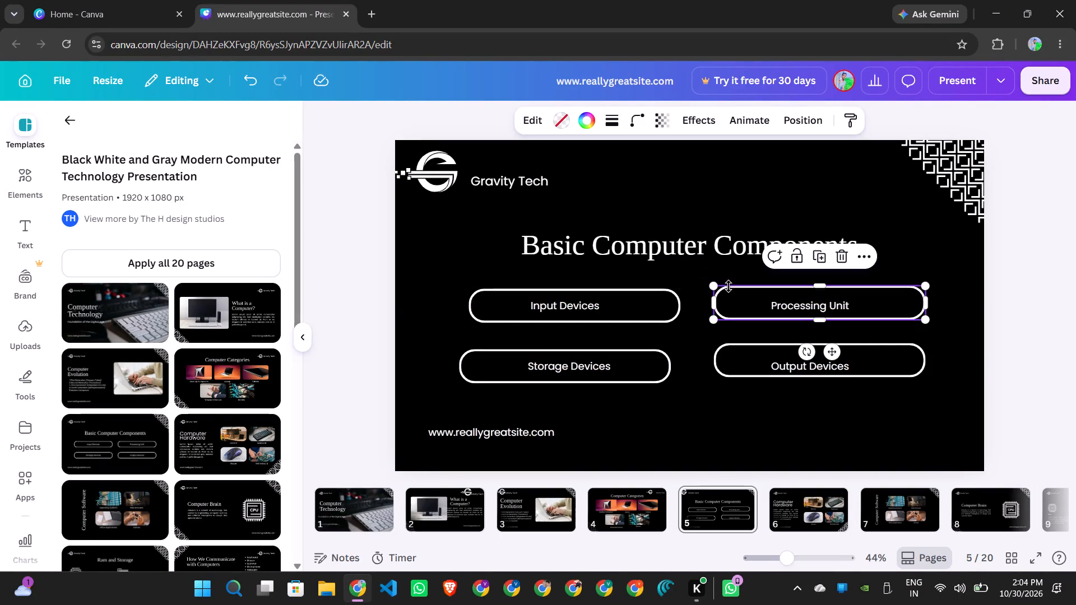
On page 6, nudge the monitor photo slightly up and right.
left_click(794, 497)
left_click(713, 255)
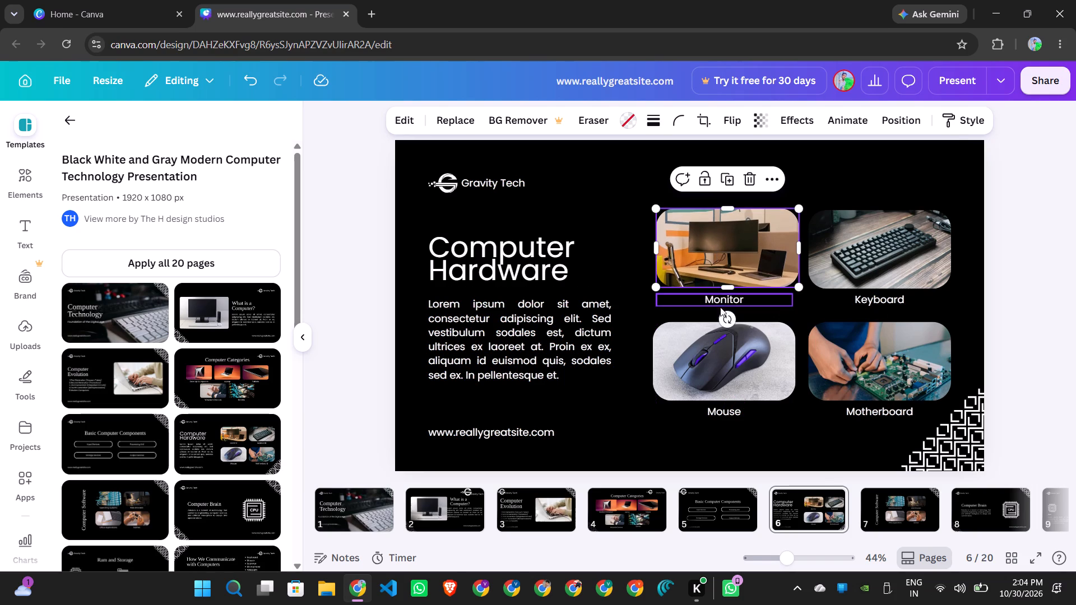
Move the "Monitor" caption slightly right and down beneath its photo.
left_click_drag(720, 299, 721, 299)
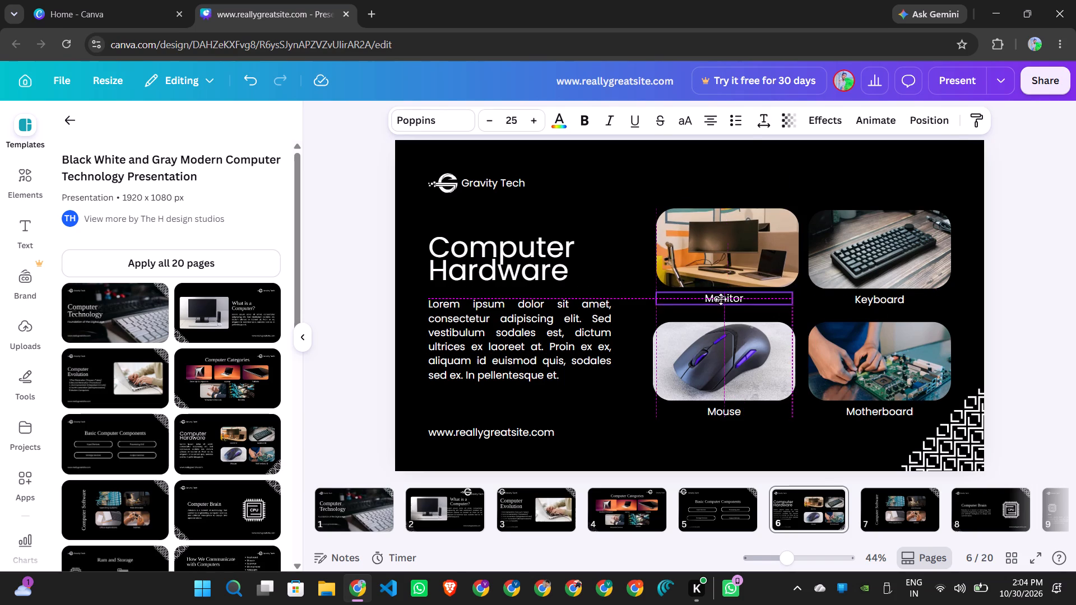
left_click_drag(721, 299, 725, 295)
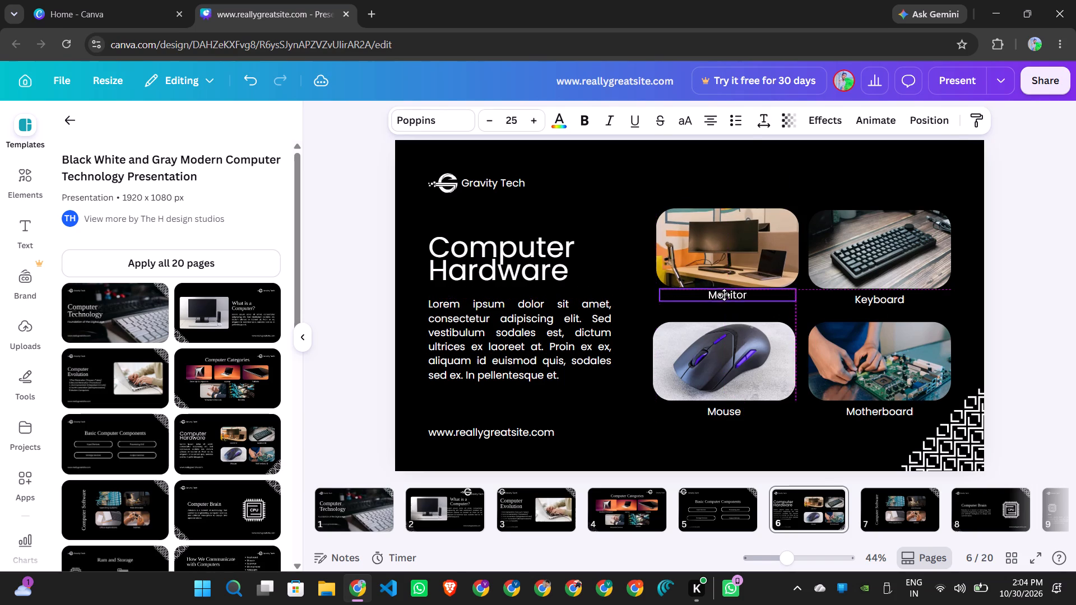
left_click_drag(725, 295, 721, 296)
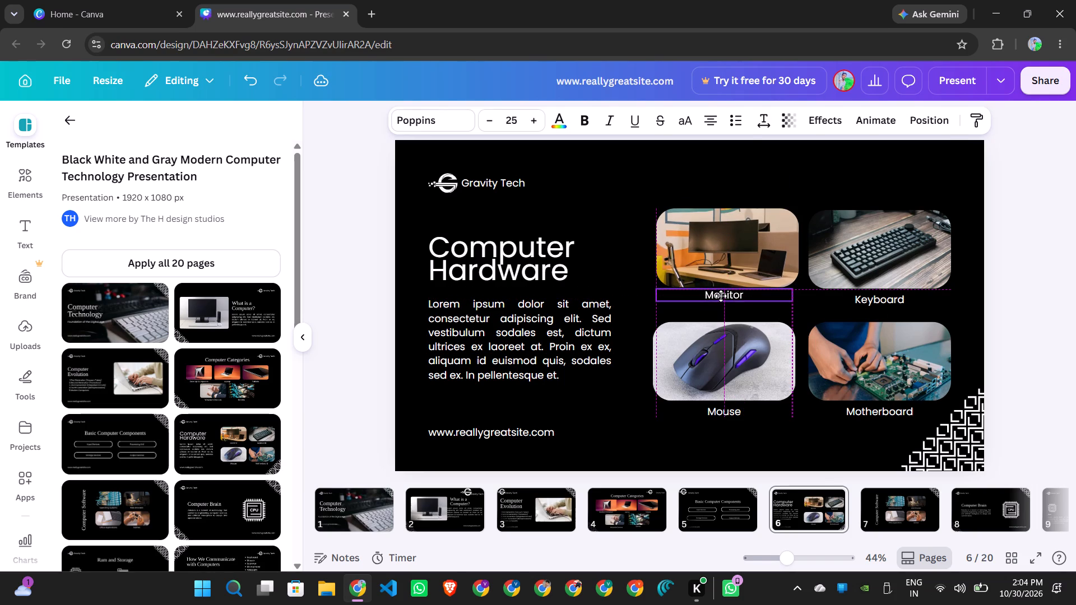
left_click_drag(721, 296, 722, 295)
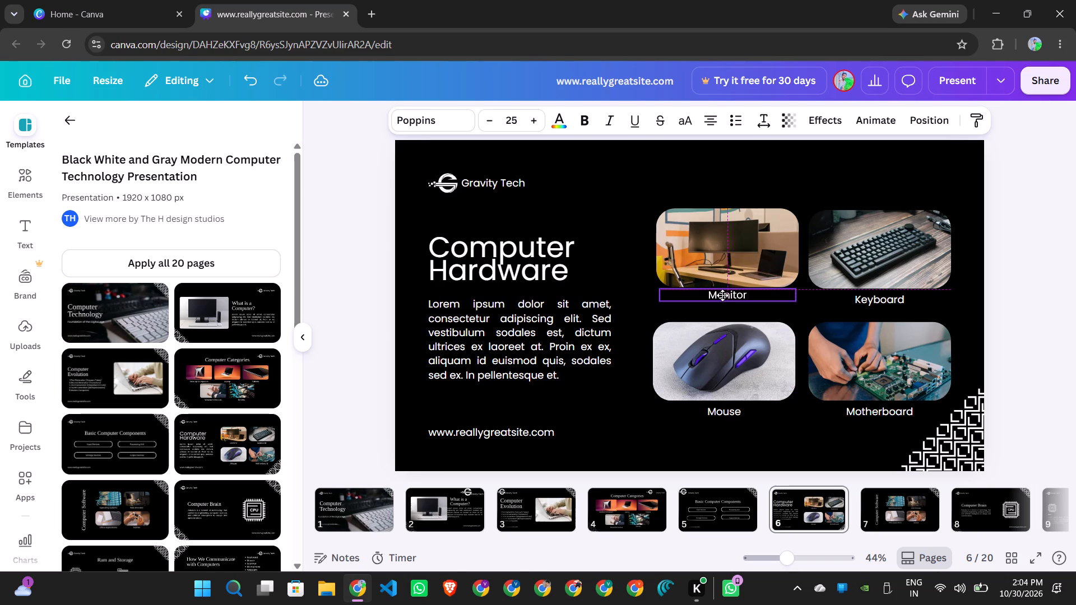
left_click_drag(722, 295, 722, 297)
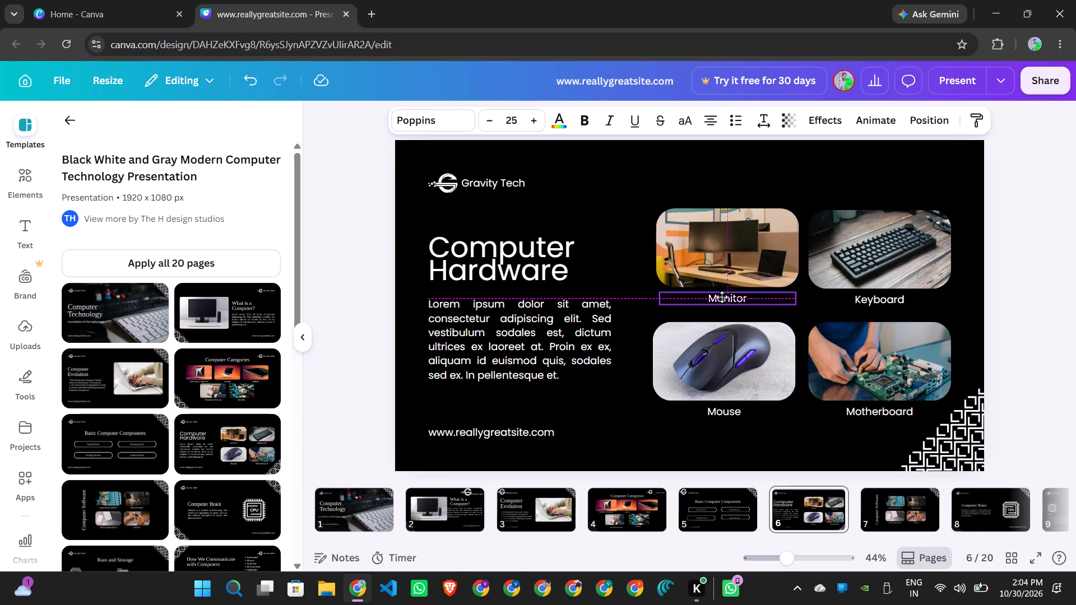
left_click_drag(722, 297, 721, 297)
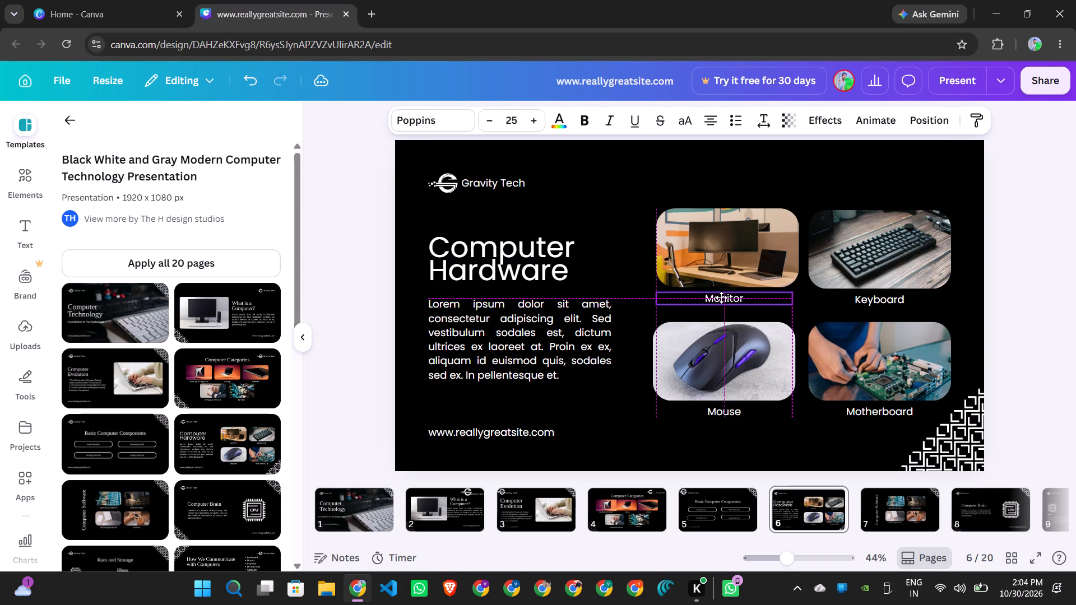
left_click_drag(721, 297, 725, 304)
Enlarge the page 6 body paragraph to about size 27.3, widen its text box toward the photos and nudge it slightly down.
left_click(597, 340)
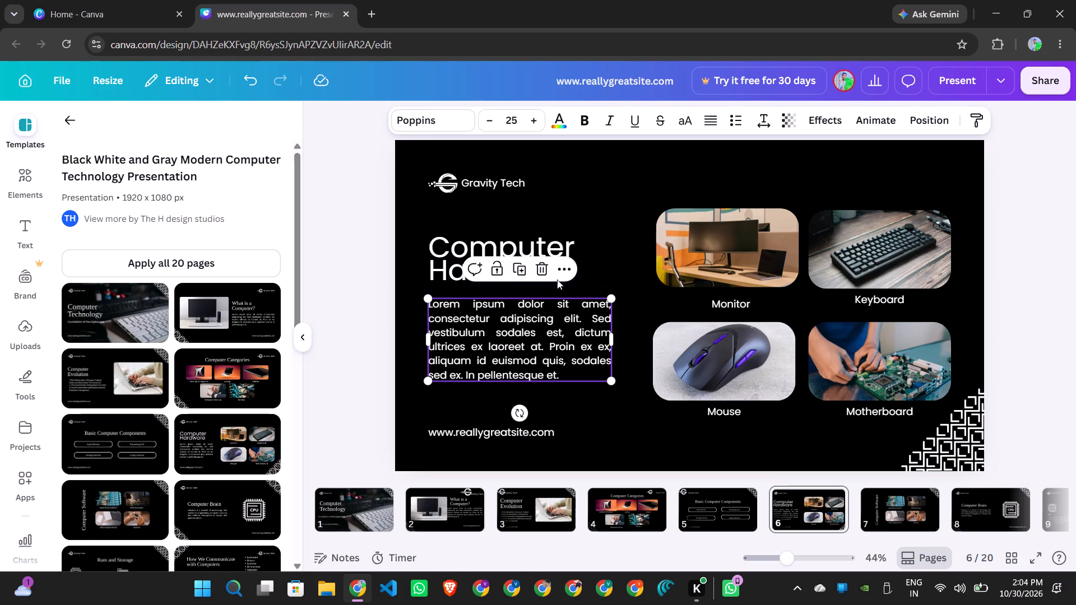
left_click_drag(608, 300, 638, 305)
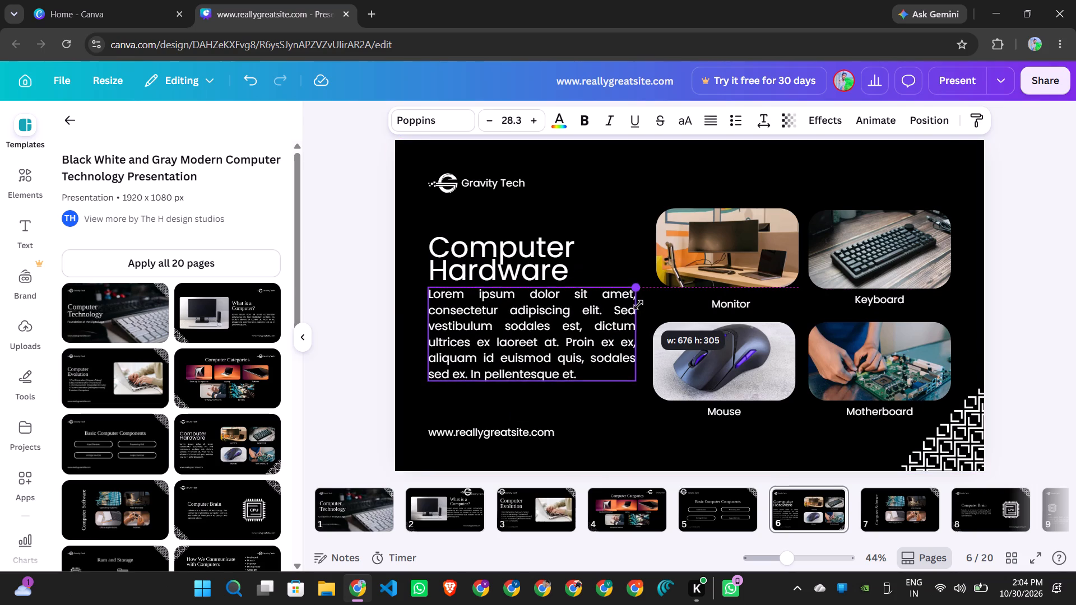
left_click_drag(638, 305, 630, 305)
left_click_drag(629, 338, 642, 338)
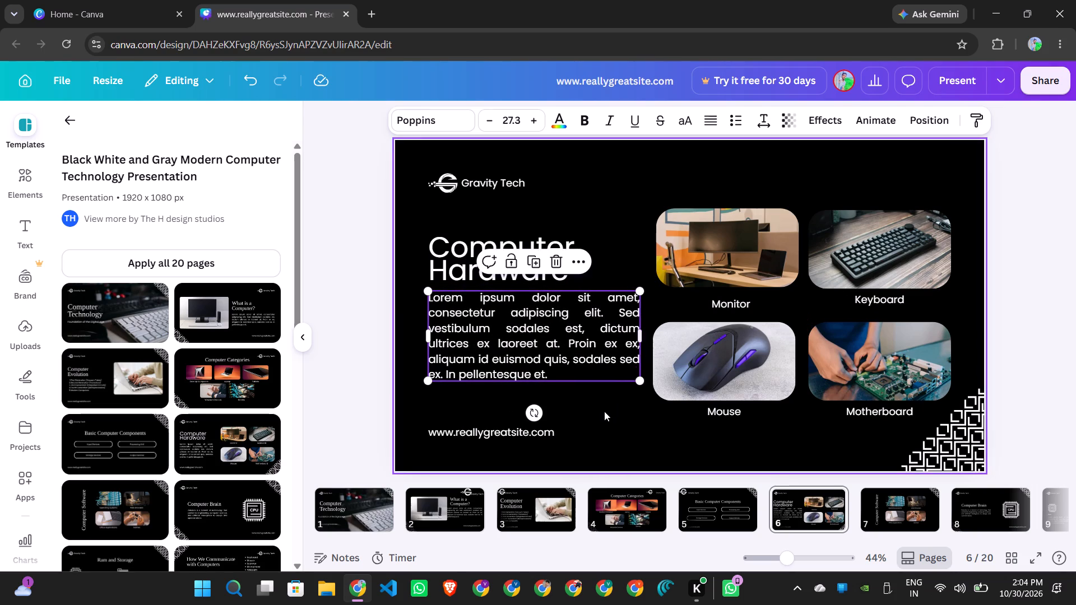
left_click(604, 411)
left_click(562, 346)
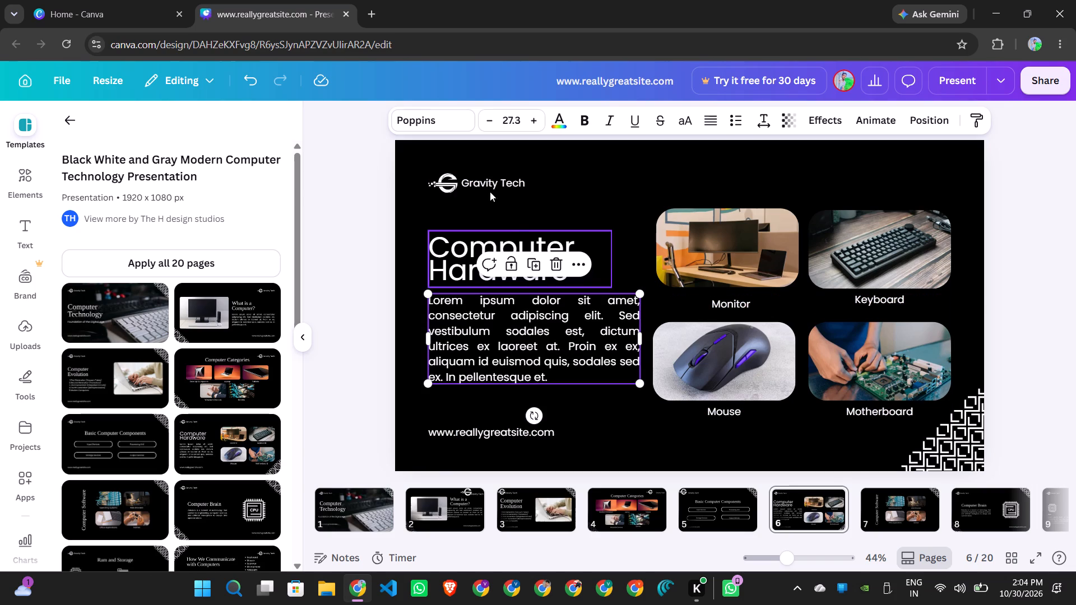
Move the page 6 "Gravity Tech" text clear of the logo icon and enlarge the icon up and left.
left_click_drag(492, 187, 553, 205)
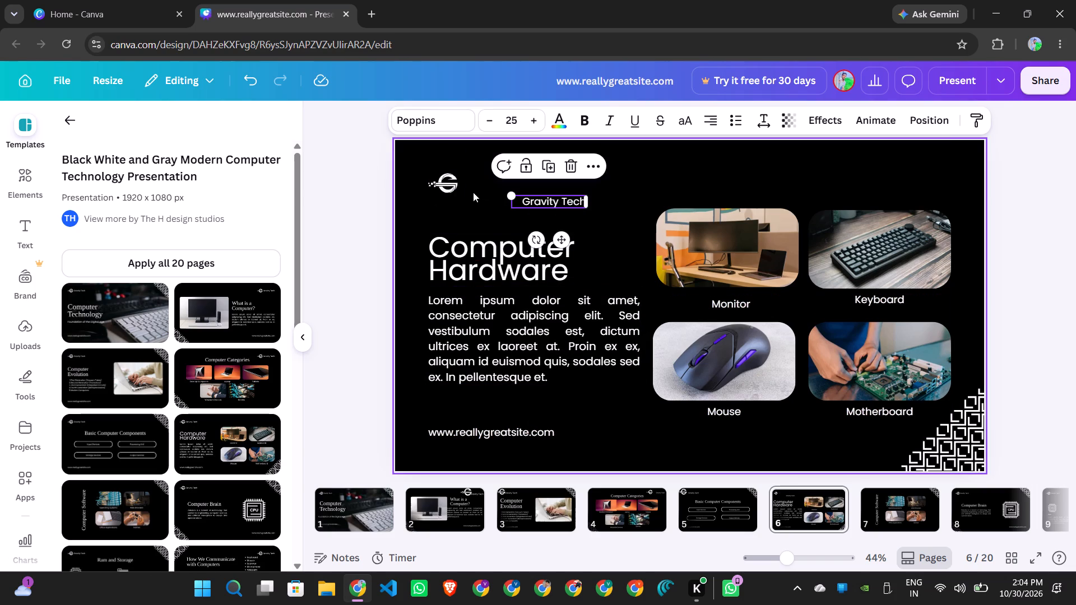
left_click(439, 185)
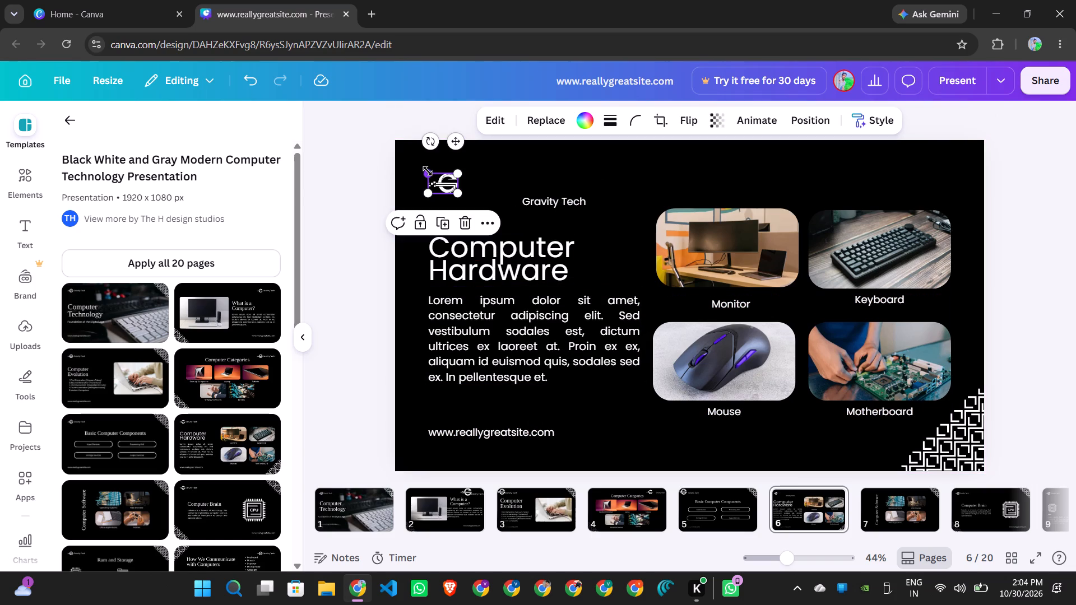
left_click_drag(428, 171, 408, 143)
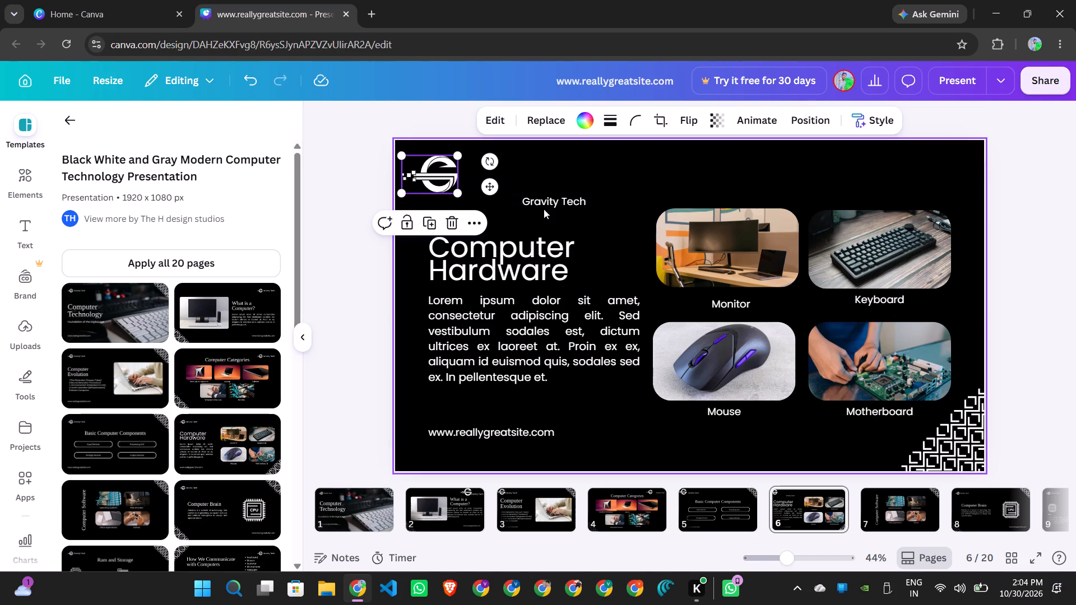
Enlarge the page 6 "Gravity Tech" text to about size 31.1 and place it just right of the logo icon.
left_click(540, 201)
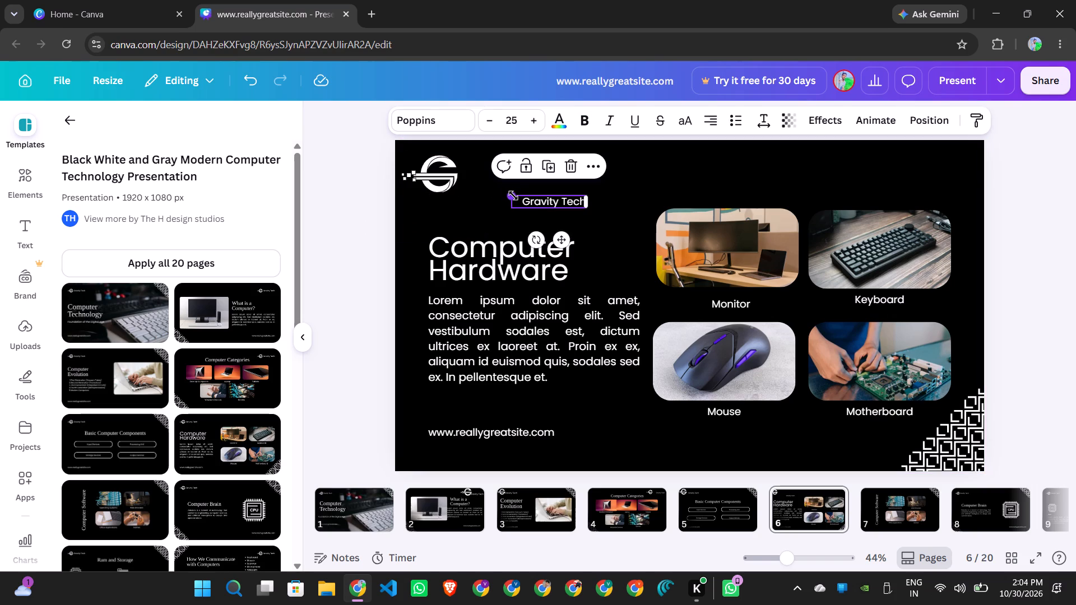
left_click_drag(513, 196, 498, 176)
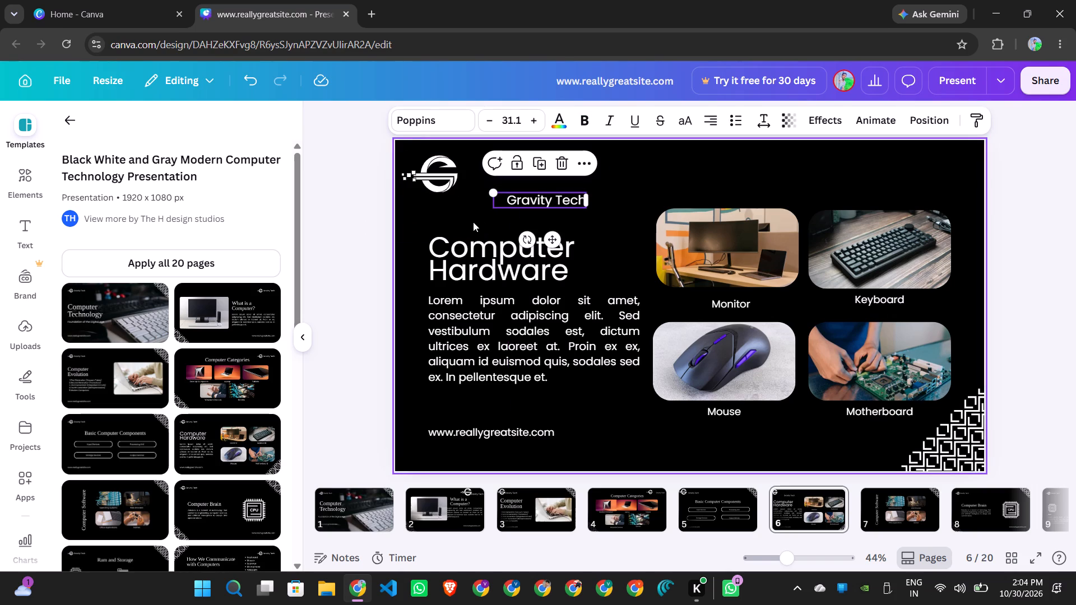
left_click(473, 222)
left_click_drag(535, 199, 511, 188)
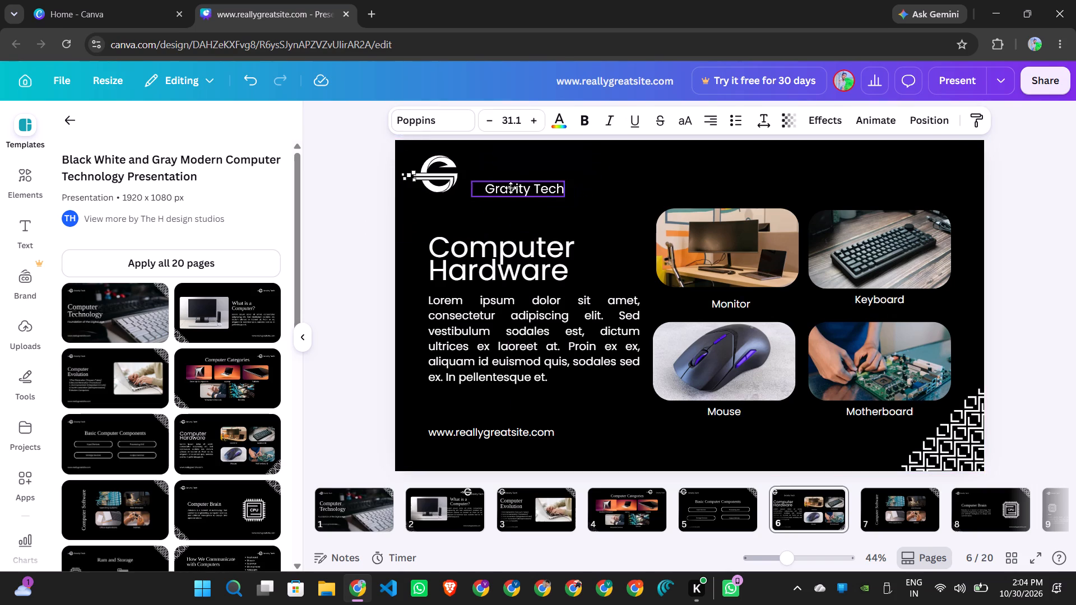
left_click_drag(511, 188, 509, 182)
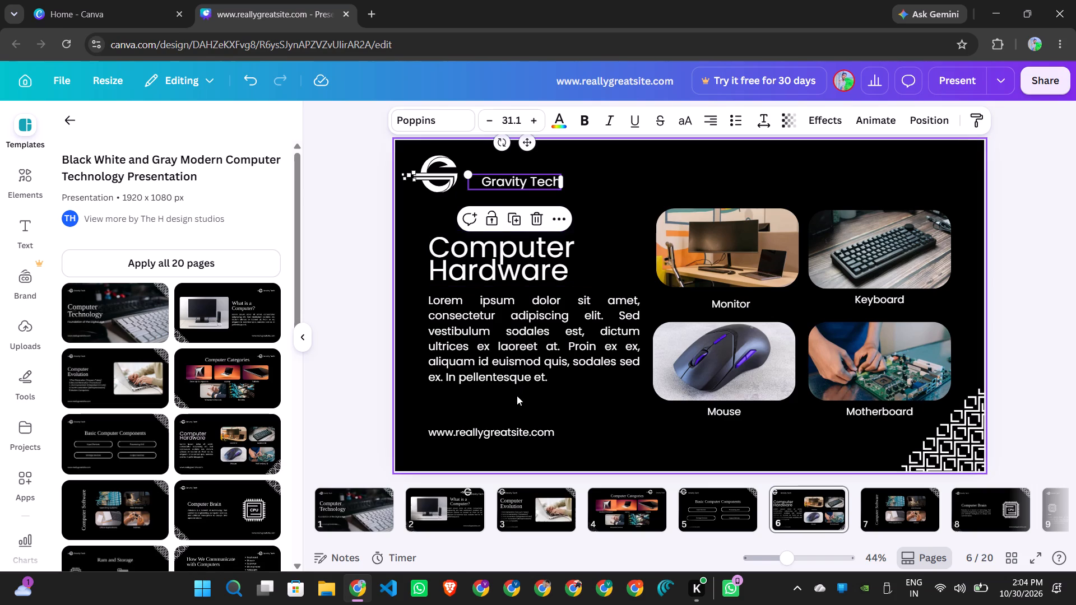
Nudge the page 6 website address slightly left, keeping it below the body paragraph.
left_click_drag(516, 426, 521, 435)
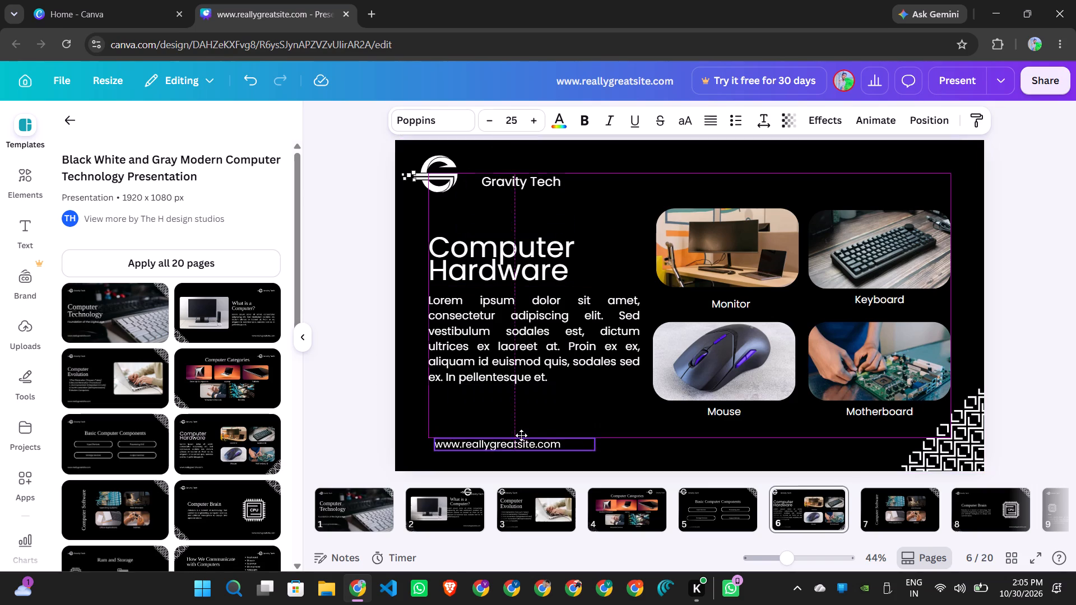
left_click_drag(521, 435, 512, 424)
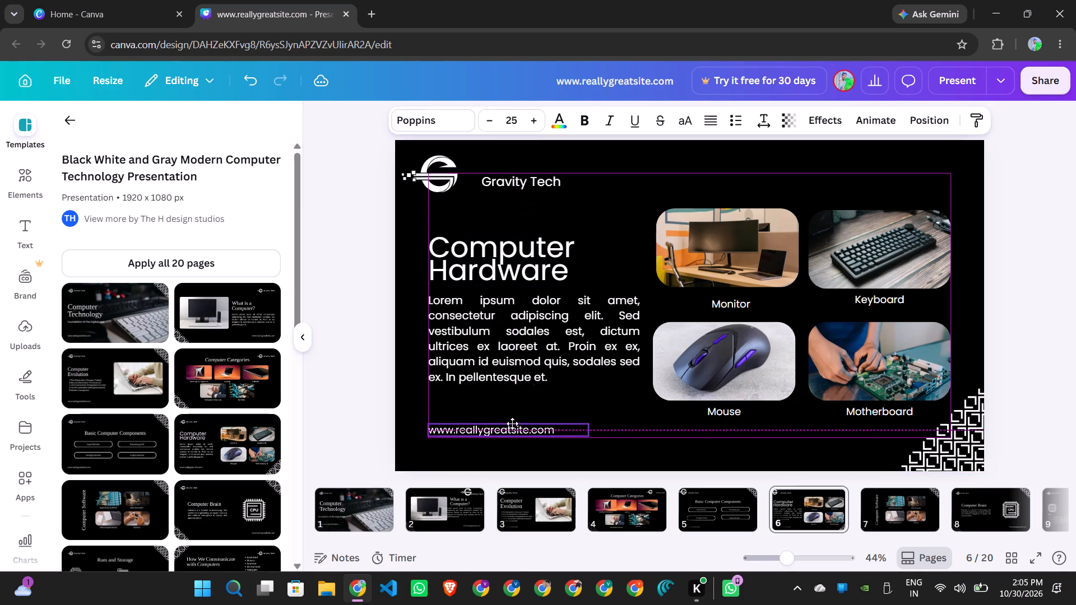
left_click_drag(512, 424, 512, 425)
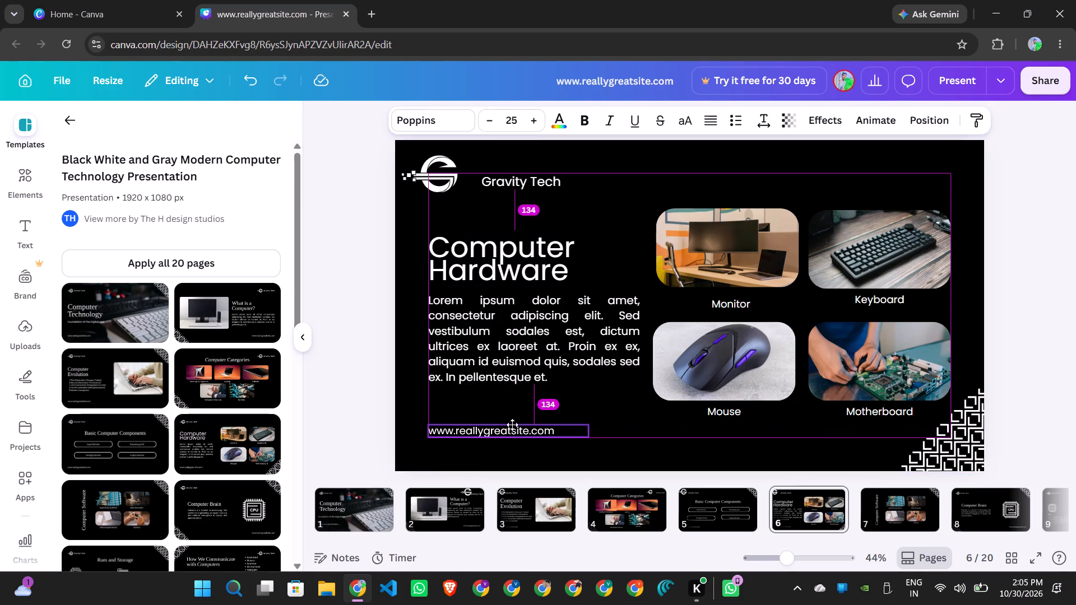
left_click_drag(512, 425, 513, 422)
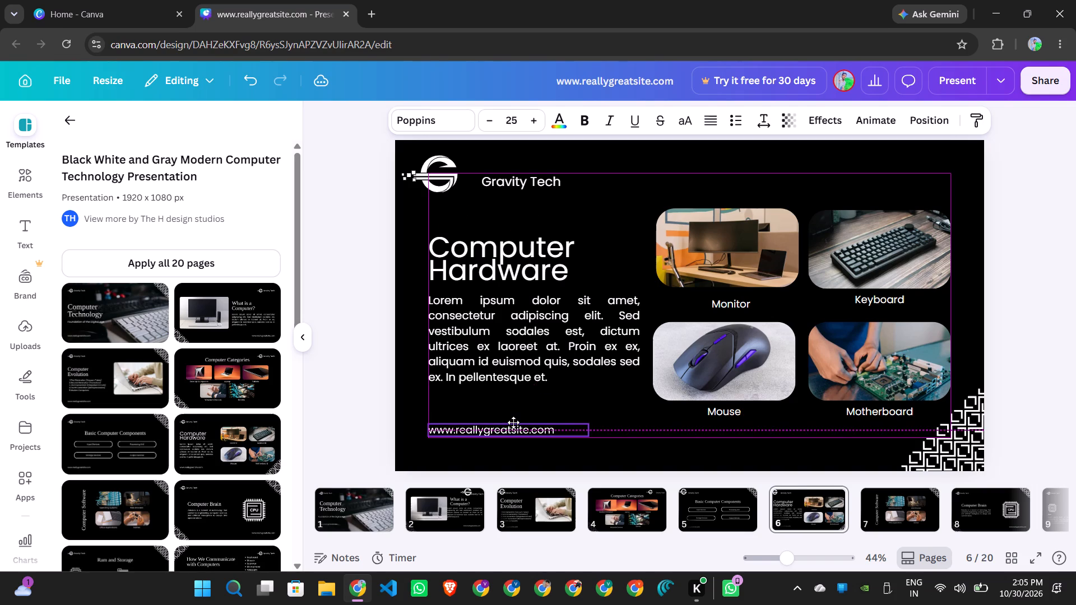
left_click_drag(513, 422, 511, 425)
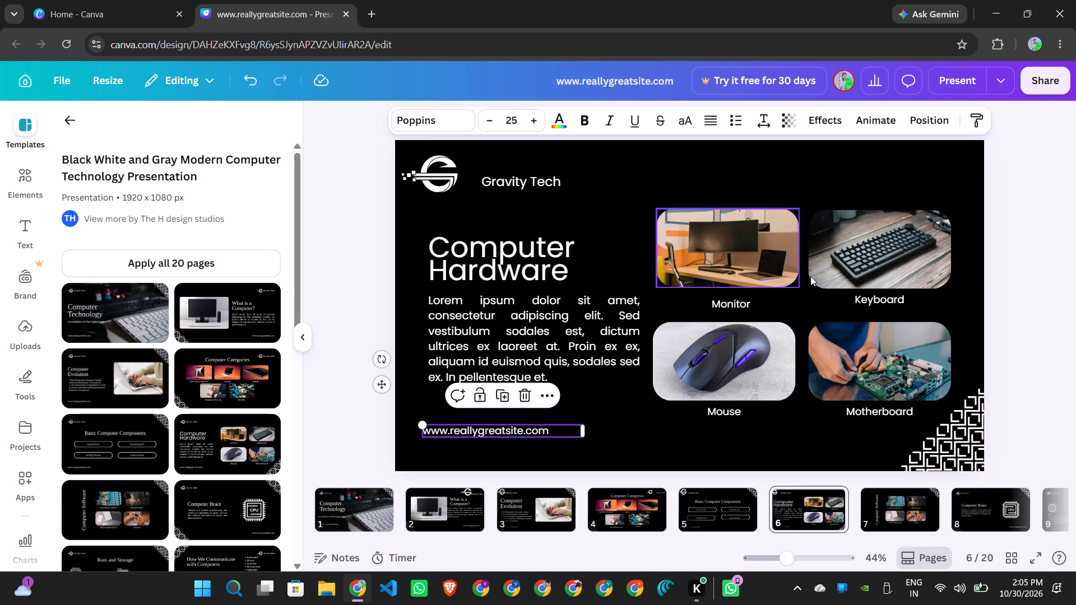
Move the page 6 keyboard photo slightly right and up, level with the monitor photo.
left_click(862, 268)
left_click_drag(862, 268, 866, 266)
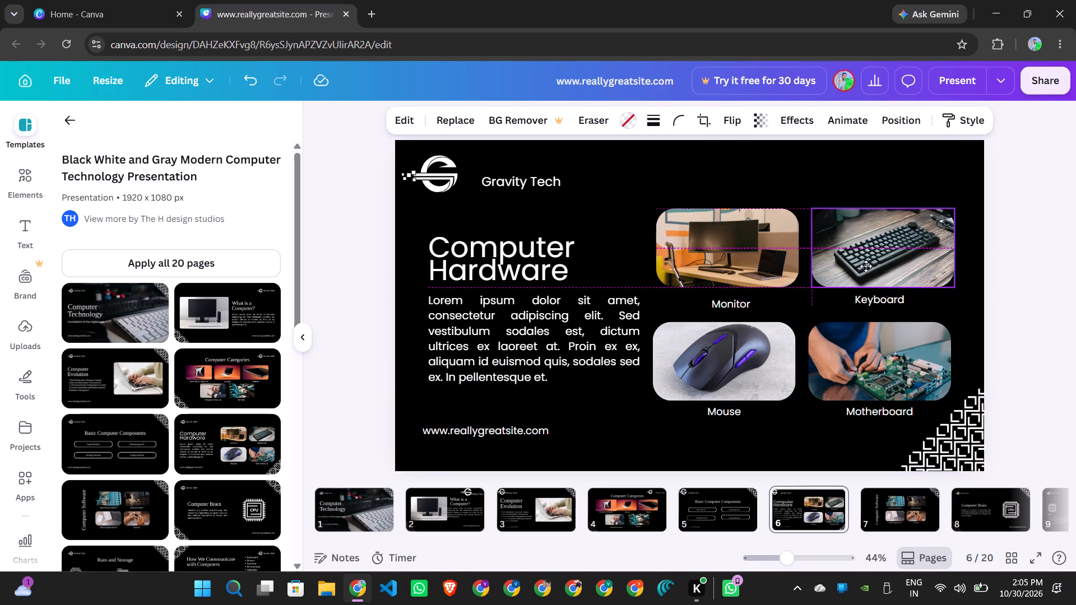
left_click_drag(866, 266, 868, 264)
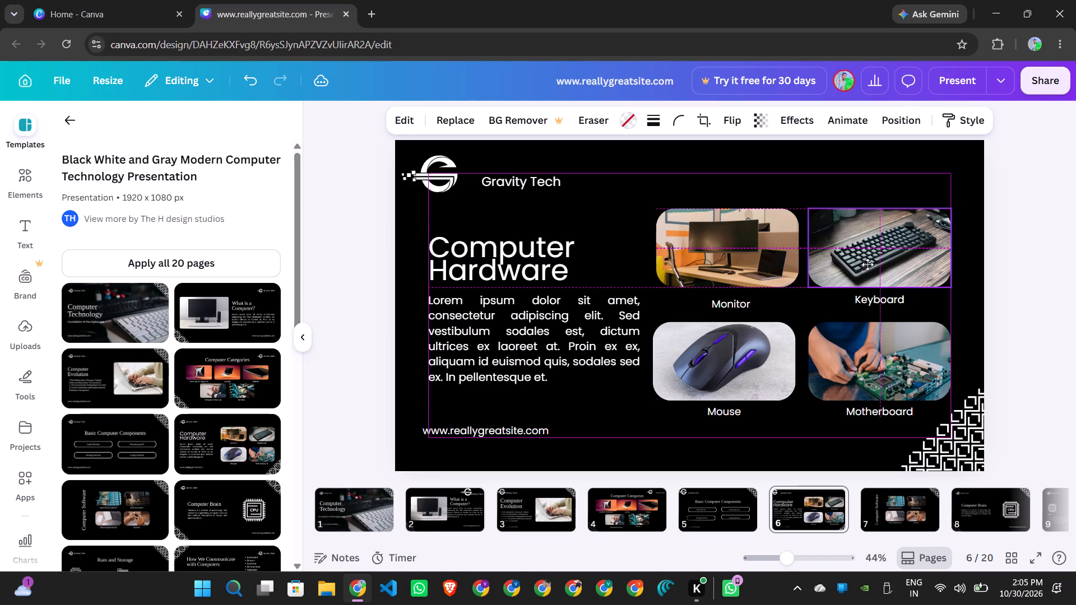
left_click_drag(868, 264, 856, 270)
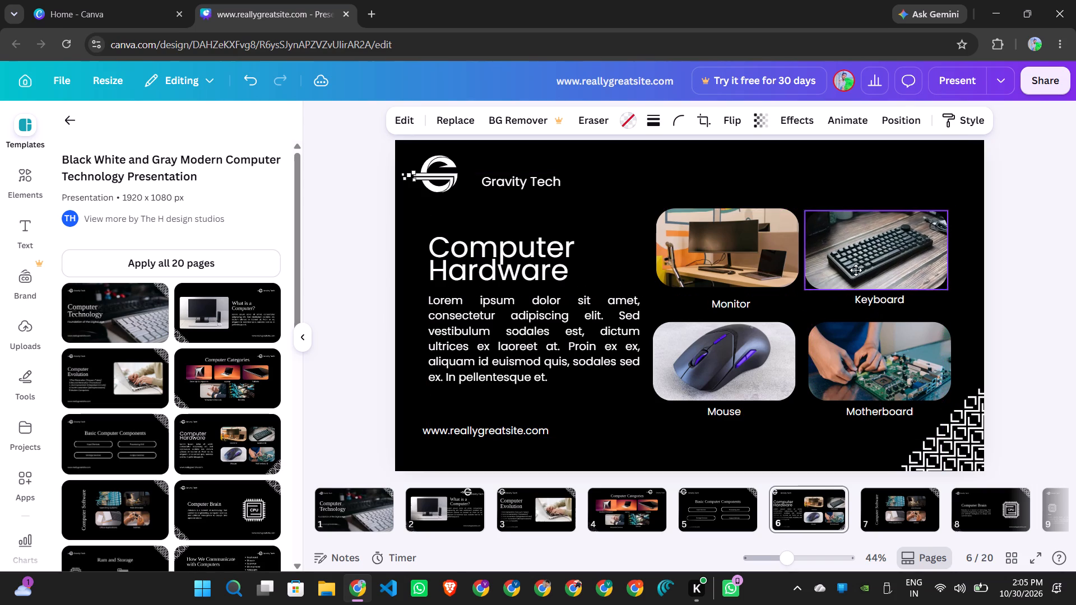
left_click_drag(856, 270, 867, 267)
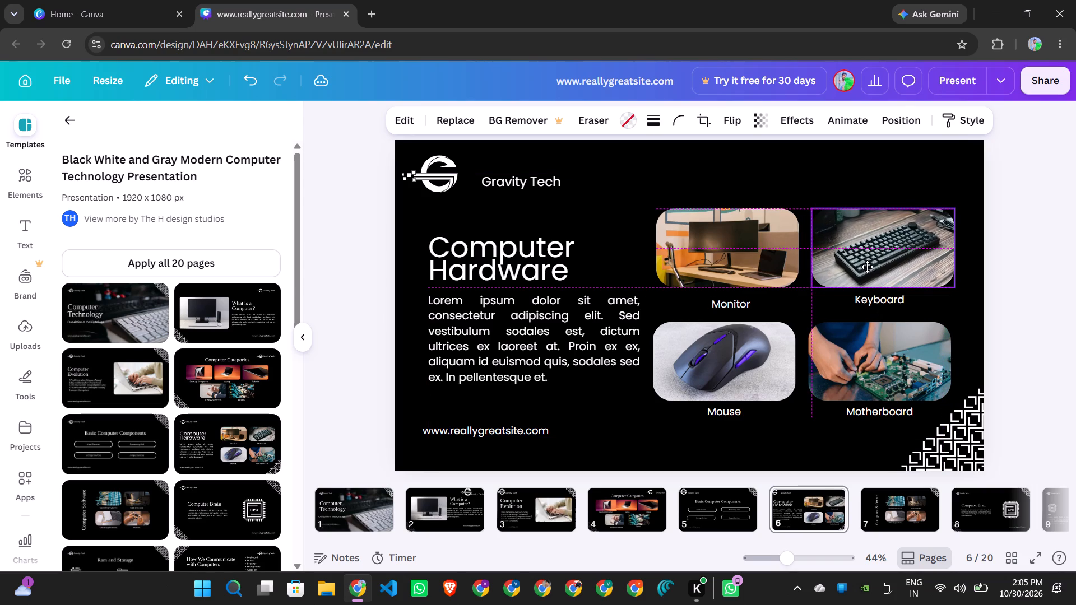
left_click_drag(867, 267, 870, 265)
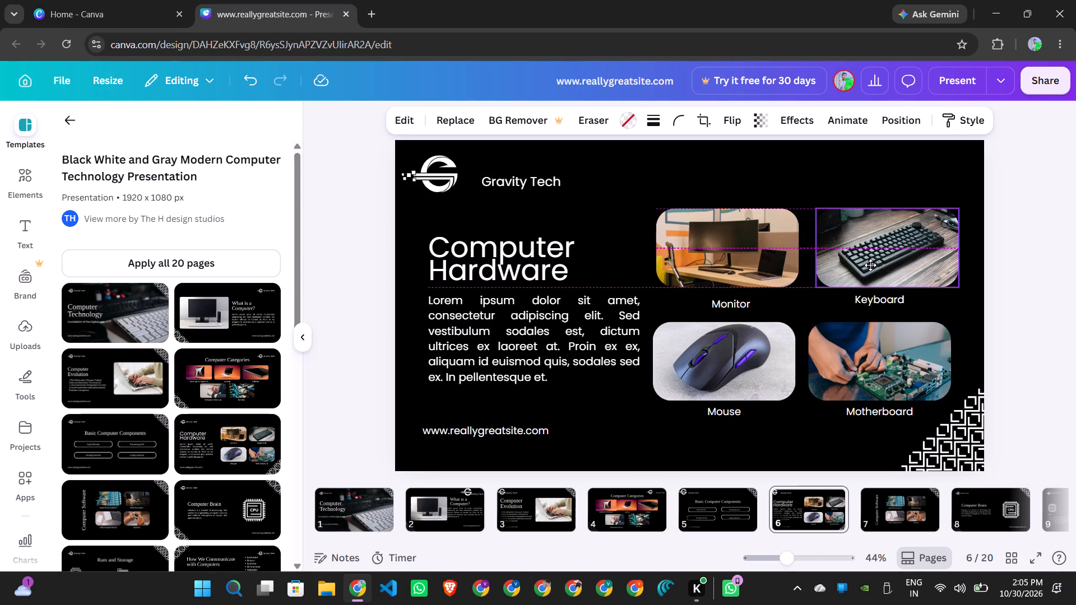
left_click_drag(870, 265, 869, 264)
Move the page 6 motherboard photo slightly right and down, lining it up under the keyboard photo just above its caption.
left_click_drag(855, 364, 849, 366)
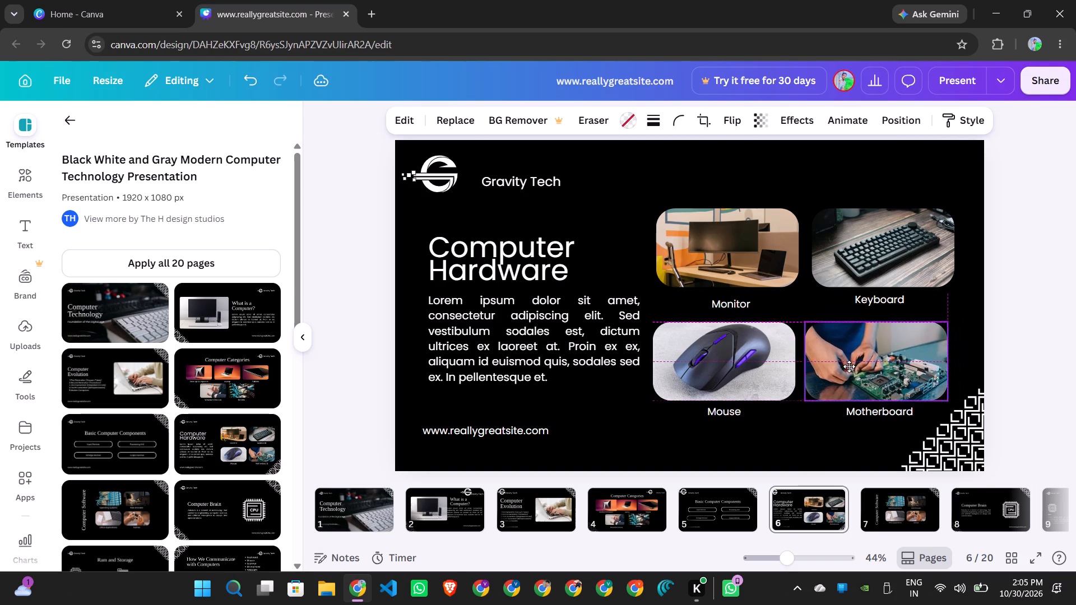
left_click_drag(849, 366, 853, 348)
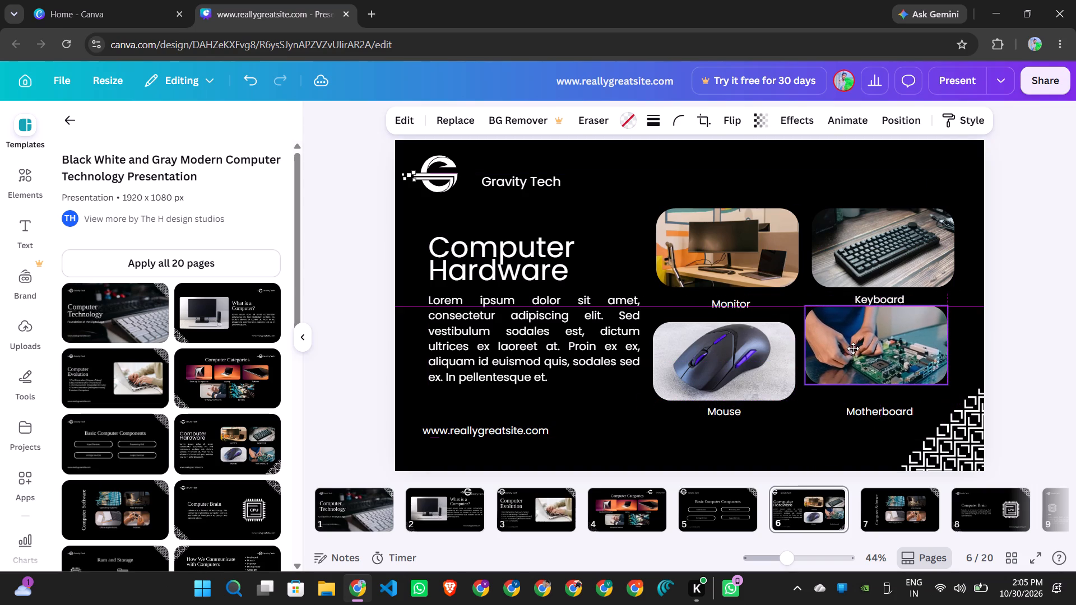
left_click_drag(853, 348, 856, 358)
left_click(949, 449)
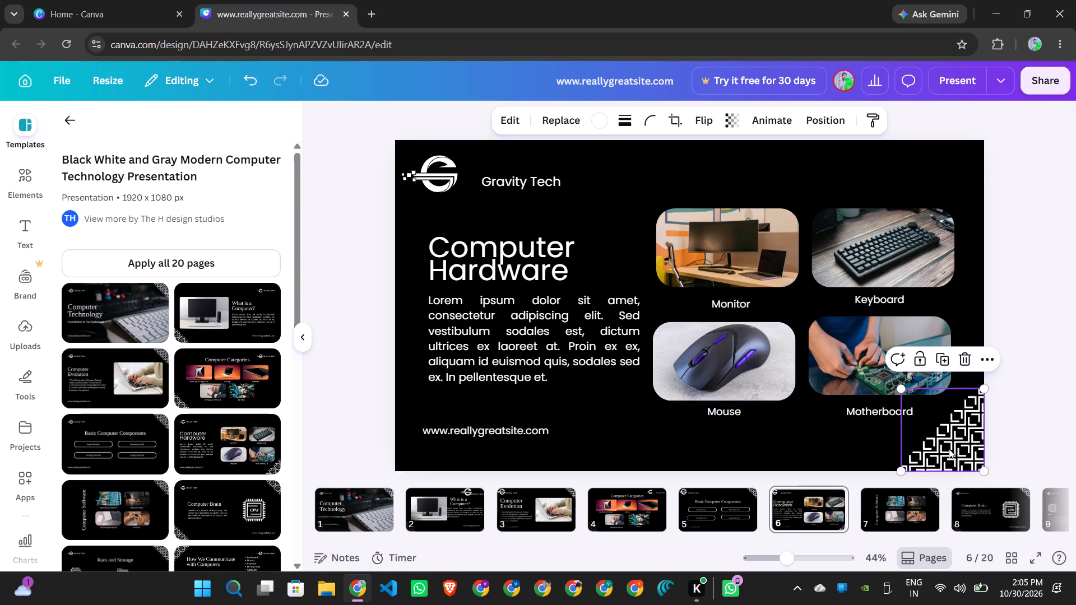
left_click_drag(859, 376, 861, 387)
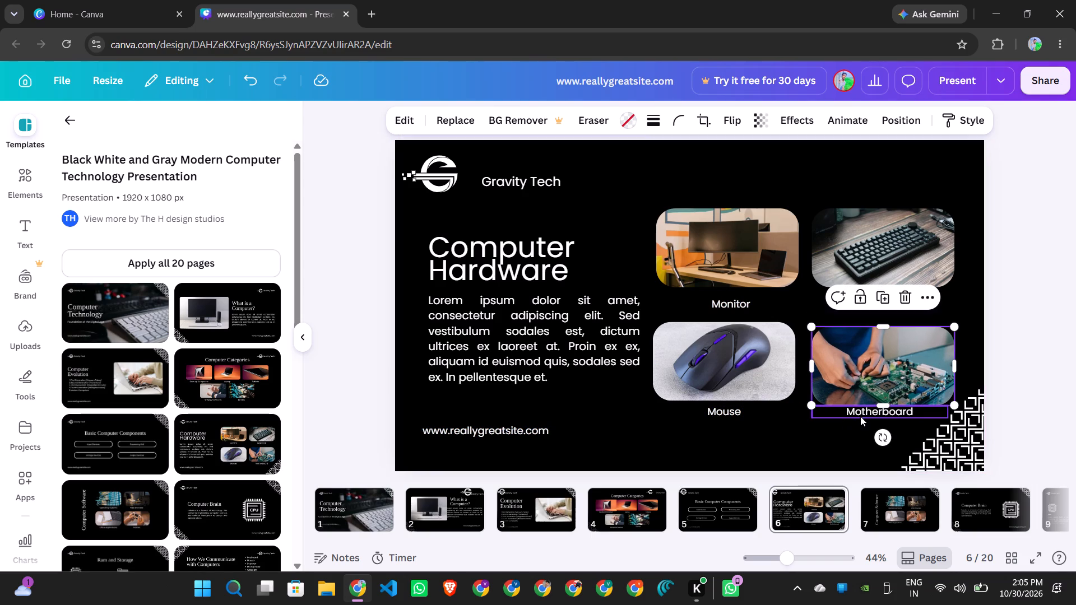
left_click(861, 415)
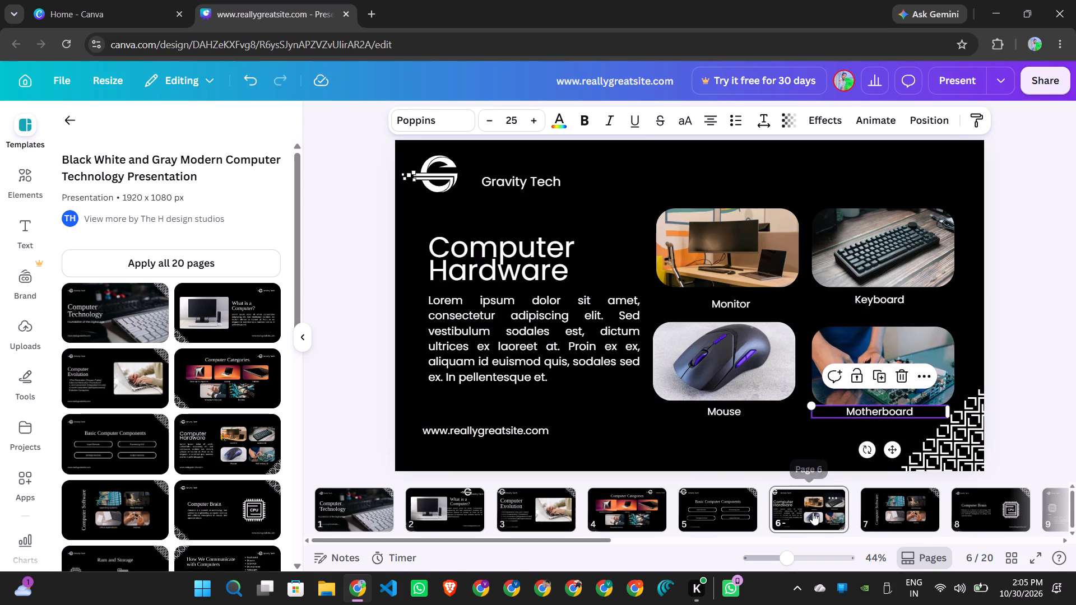
On page 7, nudge the "Web Browsers" photo slightly right and the "Games" photo slightly up.
scroll(813, 514, "left", 1)
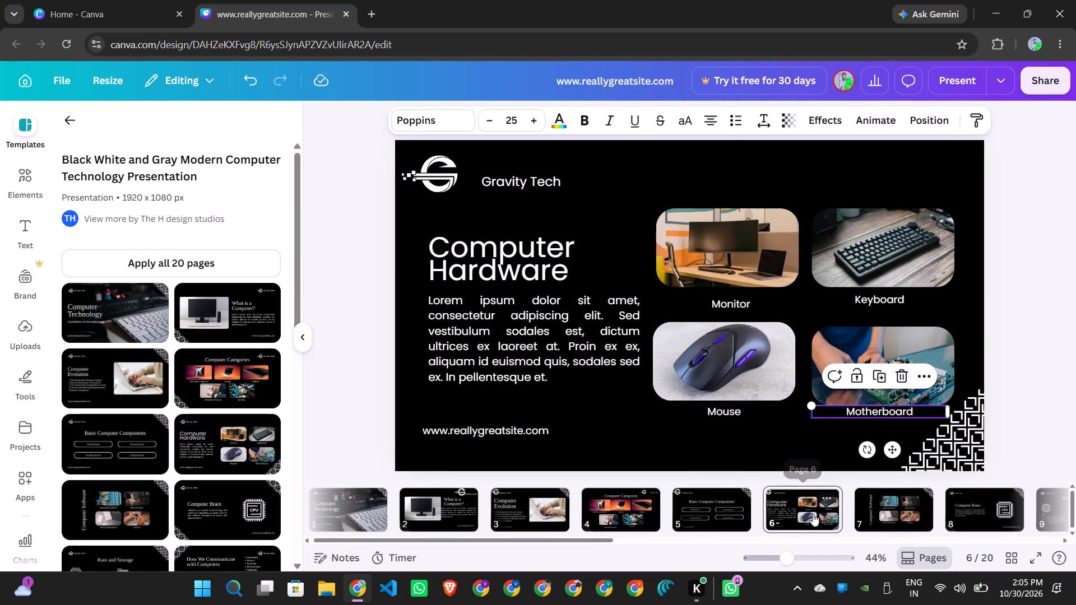
scroll(813, 514, "left", 4)
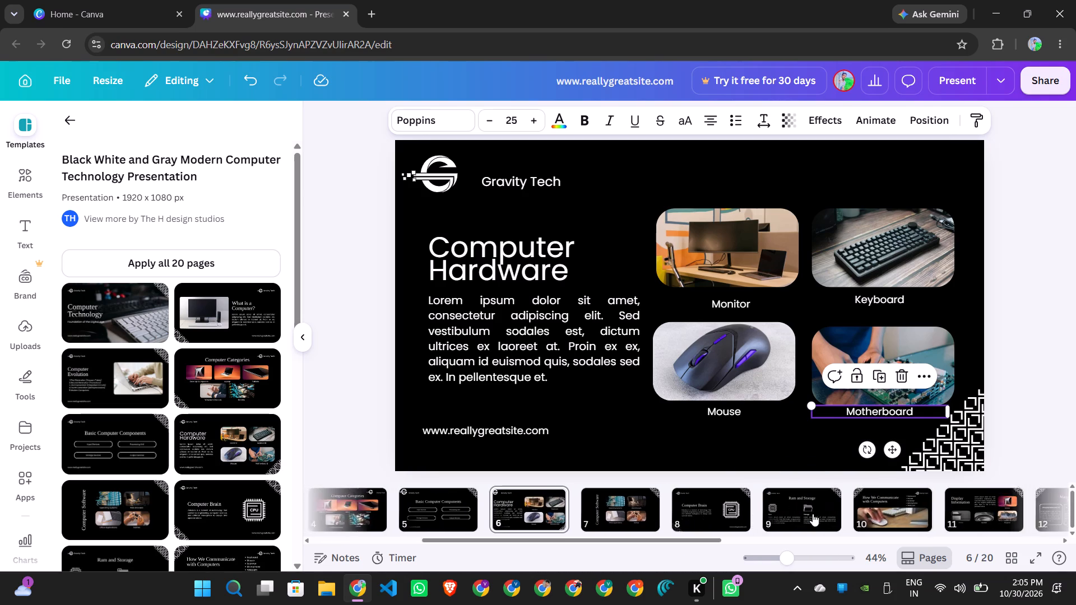
scroll(813, 514, "left", 2)
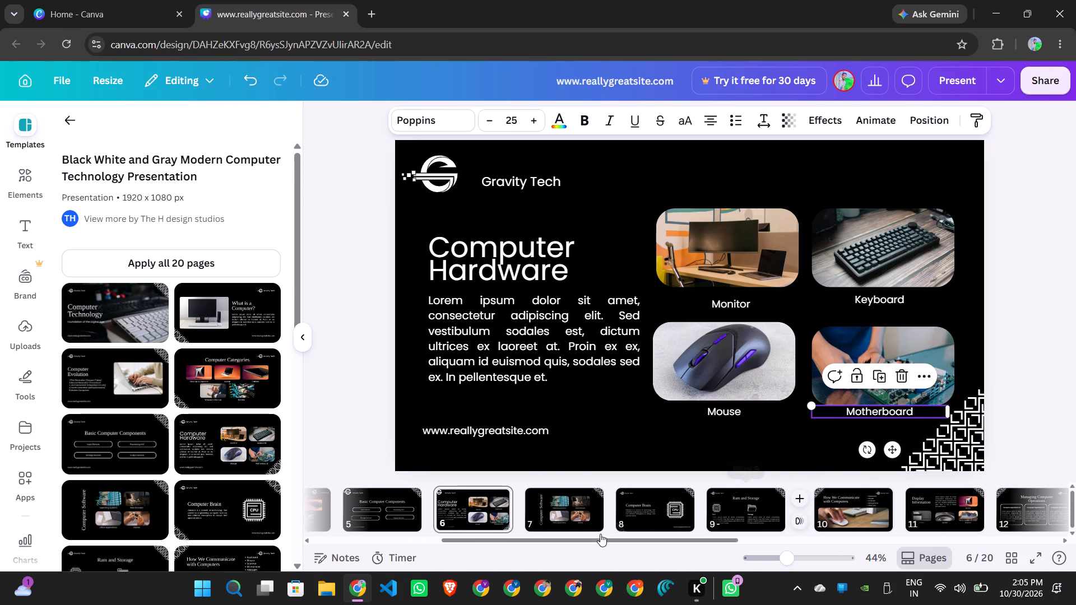
left_click(561, 501)
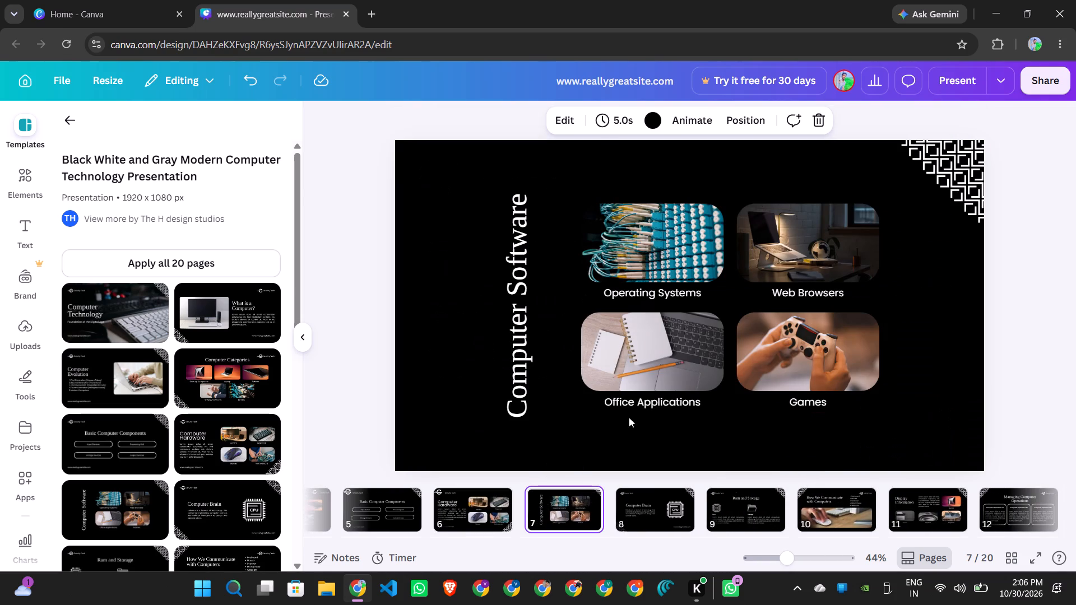
left_click(655, 248)
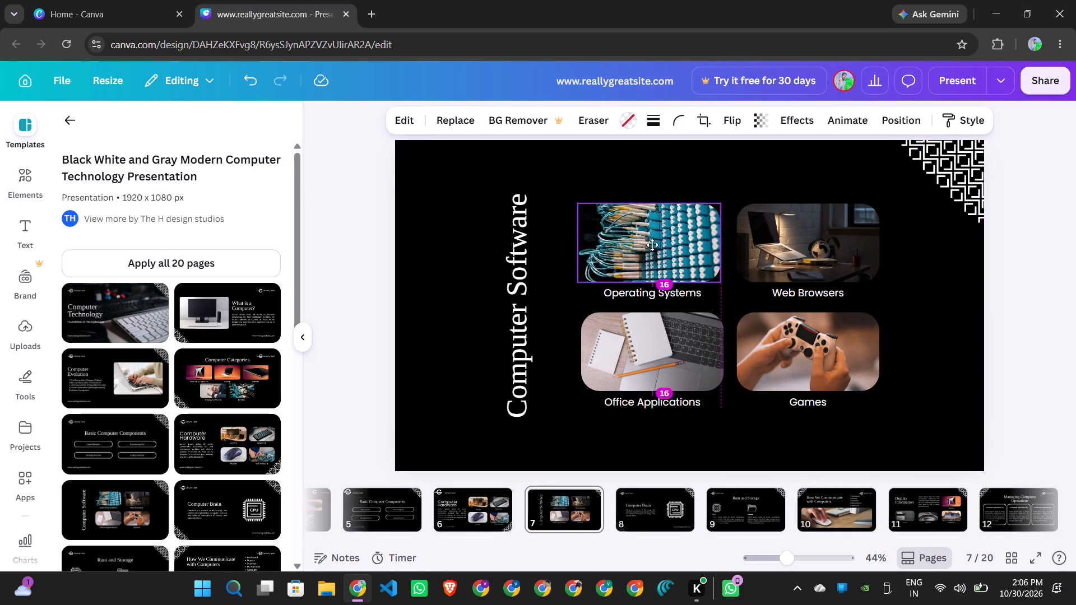
left_click_drag(791, 245, 799, 245)
left_click(796, 345)
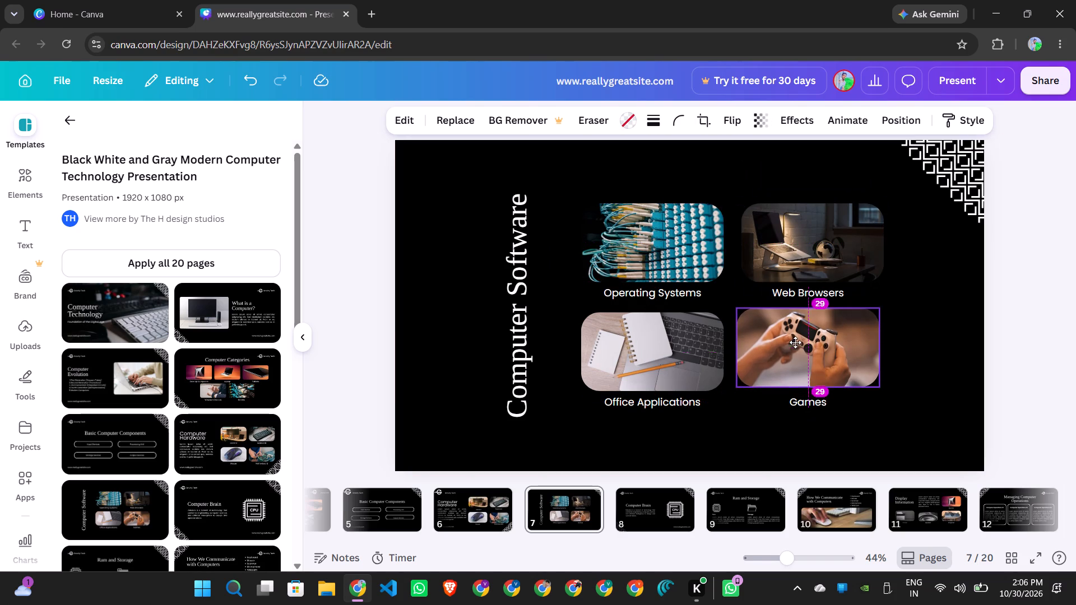
Move the page 7 "Office Applications" photo up and slightly right, just beneath the "Operating Systems" caption.
left_click_drag(660, 357, 656, 346)
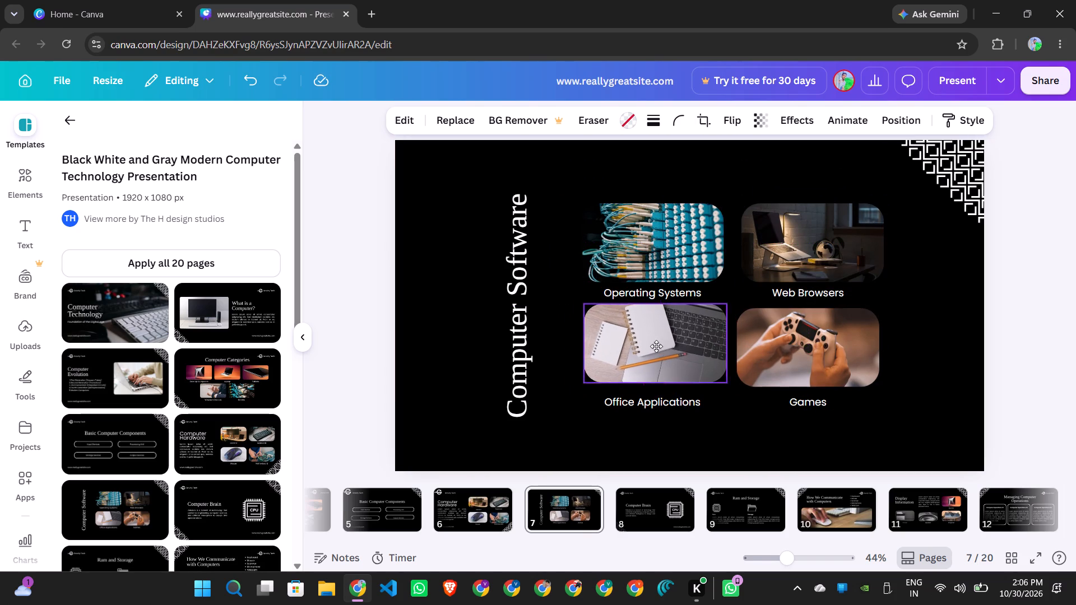
left_click_drag(656, 346, 663, 356)
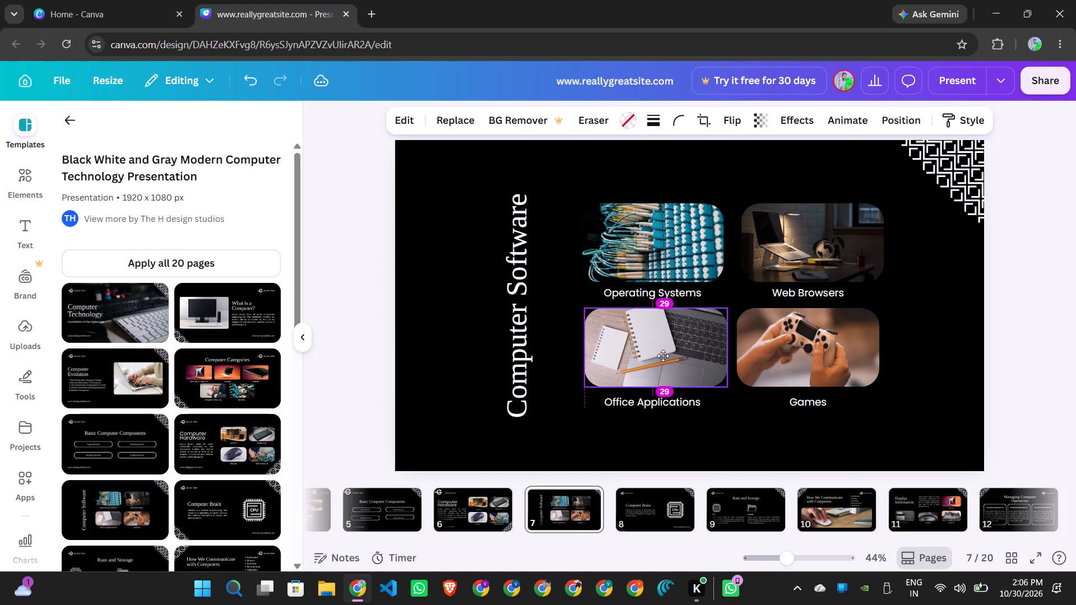
left_click_drag(663, 356, 681, 352)
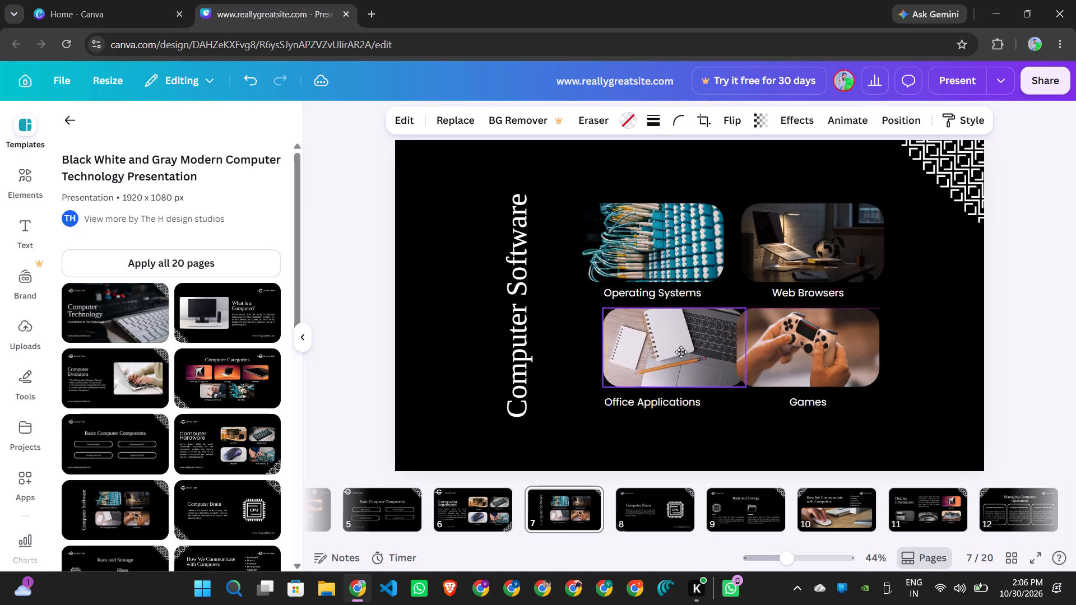
left_click_drag(681, 352, 672, 345)
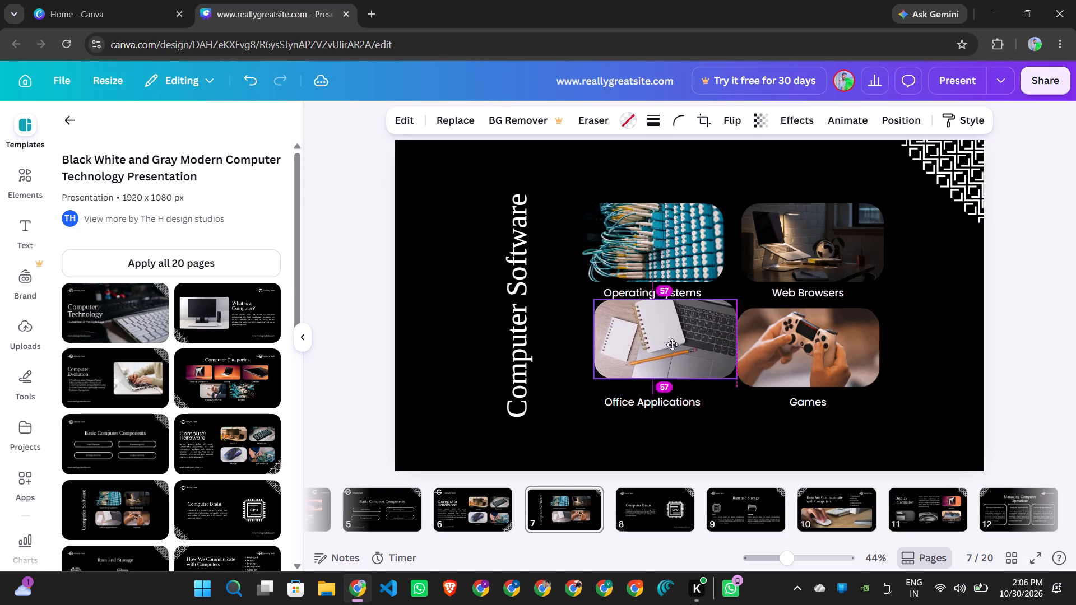
left_click_drag(672, 345, 675, 349)
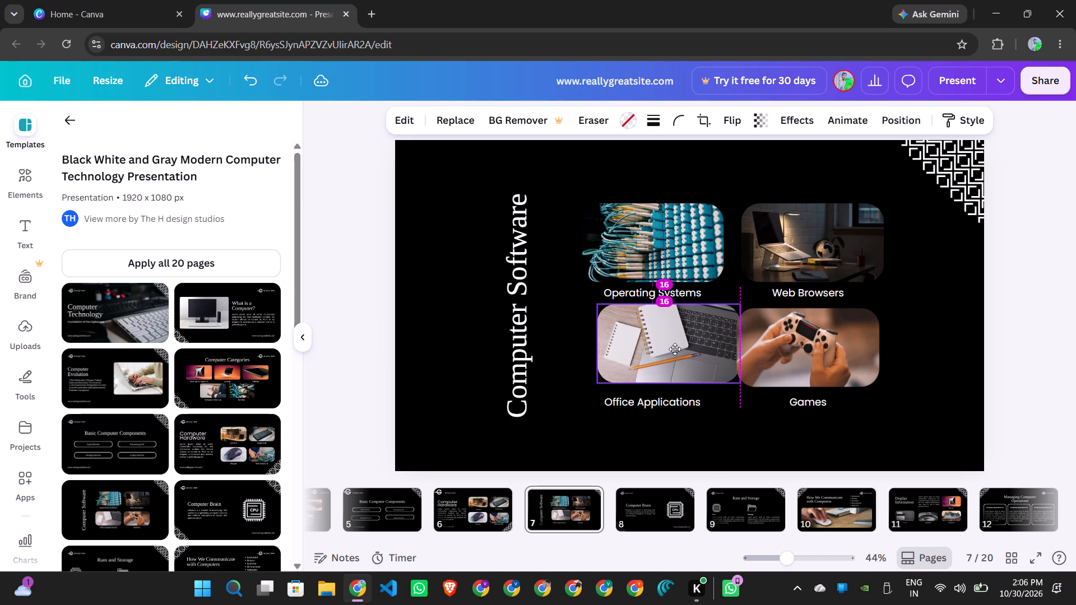
left_click_drag(675, 349, 675, 348)
left_click_drag(675, 348, 675, 349)
left_click_drag(675, 349, 674, 348)
left_click_drag(674, 348, 668, 346)
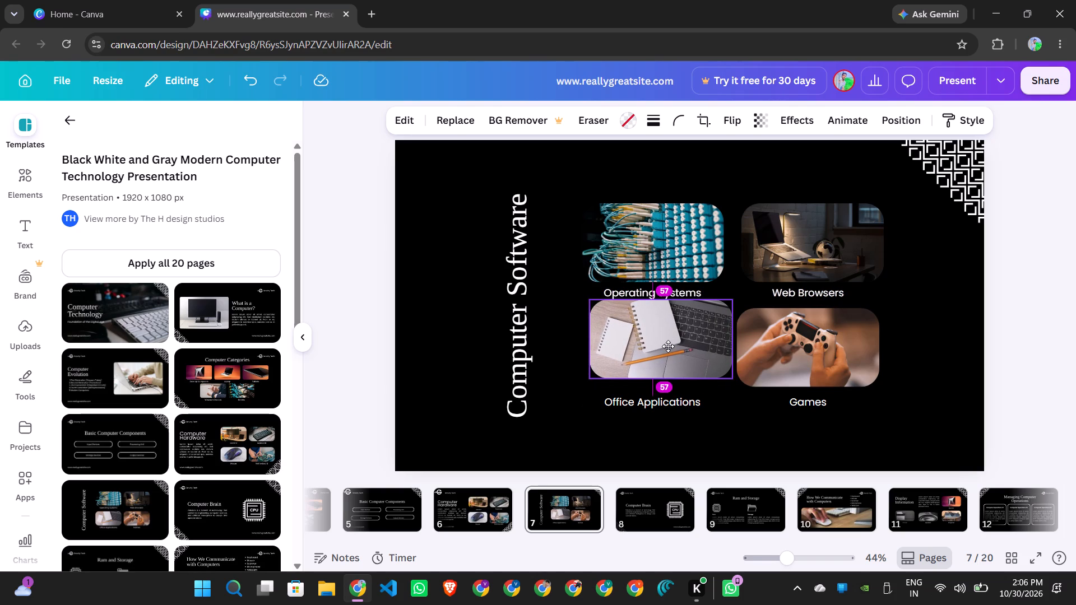
left_click_drag(668, 346, 667, 345)
left_click_drag(667, 345, 670, 345)
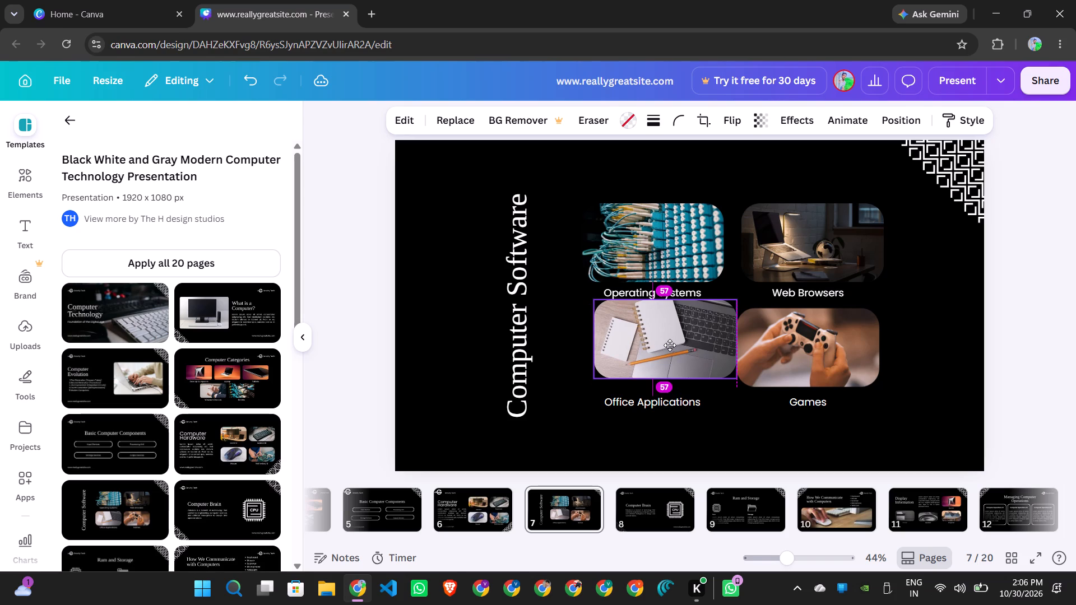
left_click_drag(670, 345, 669, 345)
left_click_drag(669, 345, 665, 345)
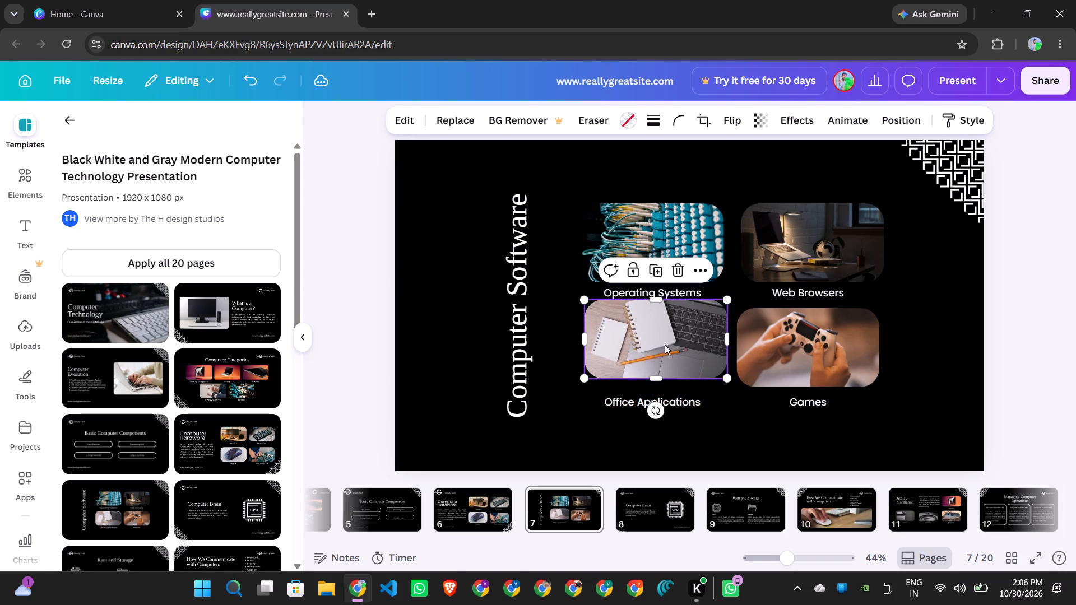
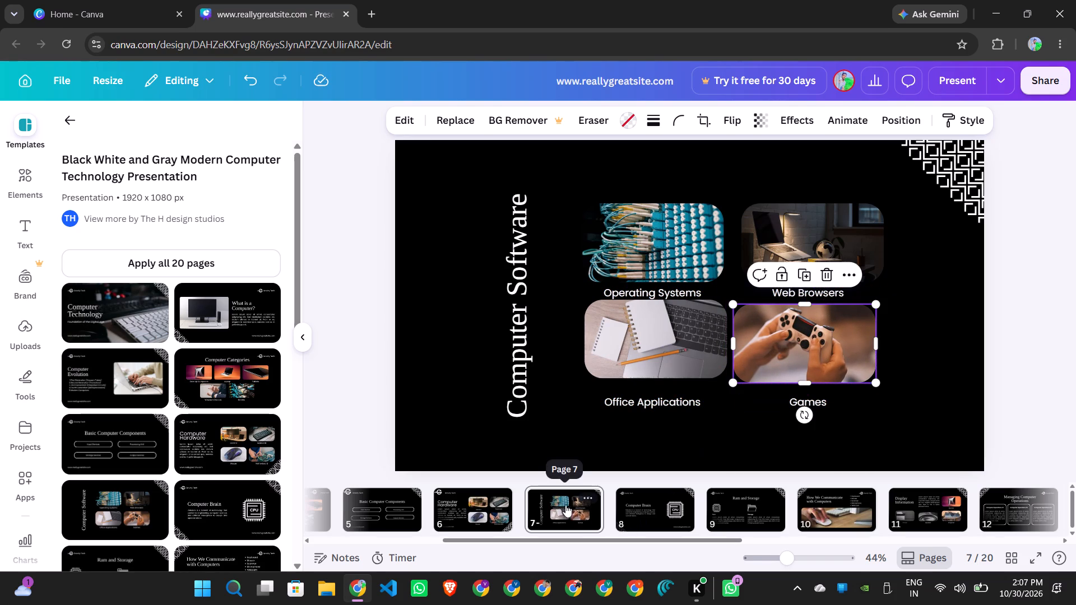
Move the page 7 "Operating Systems" photo up and slightly left, away from its caption.
left_click(583, 512)
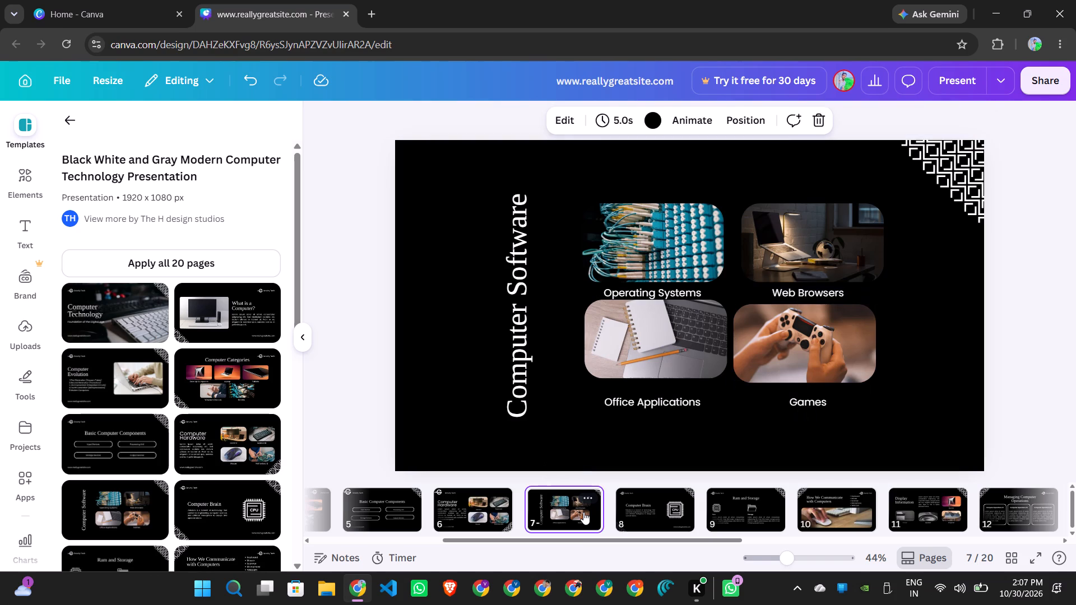
left_click_drag(669, 258, 656, 246)
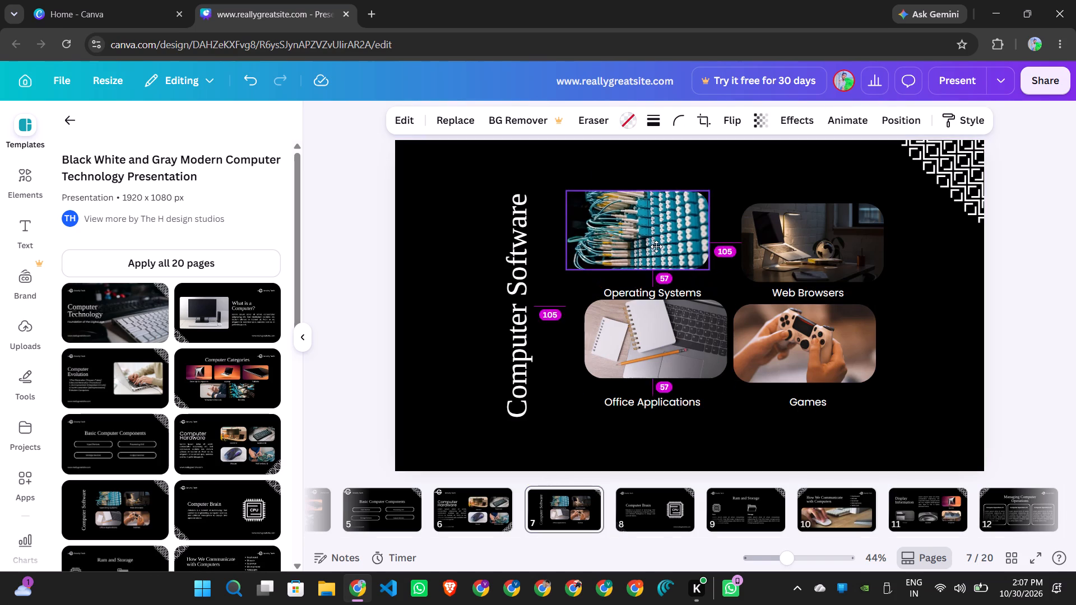
left_click_drag(656, 246, 657, 248)
On page 8, enlarge the "Computer Brain" heading to about size 78.4, extending it left under the logo.
left_click(658, 499)
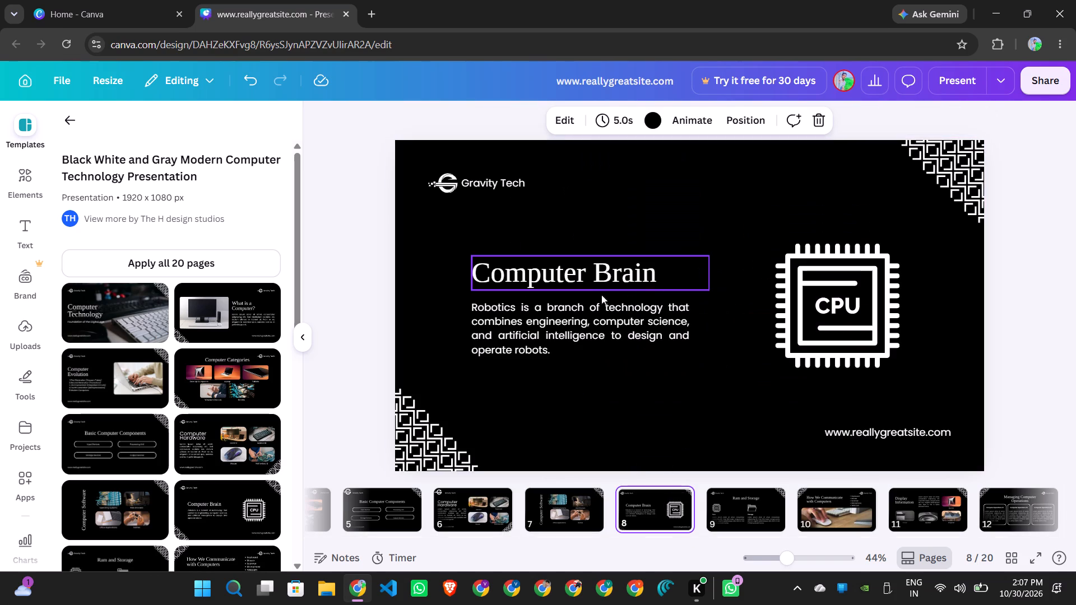
left_click(595, 264)
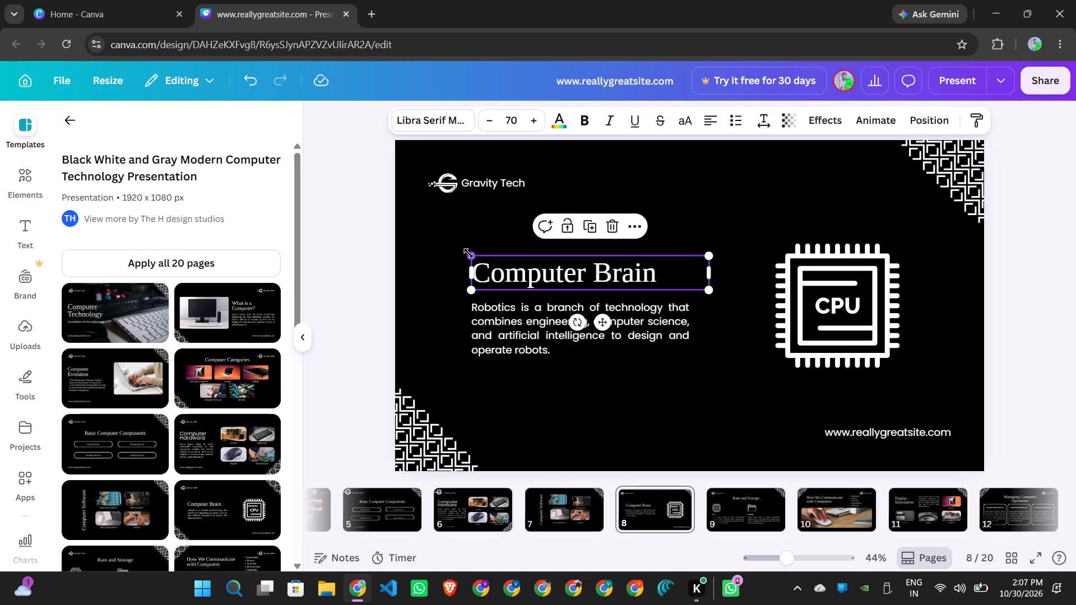
left_click_drag(470, 254, 445, 210)
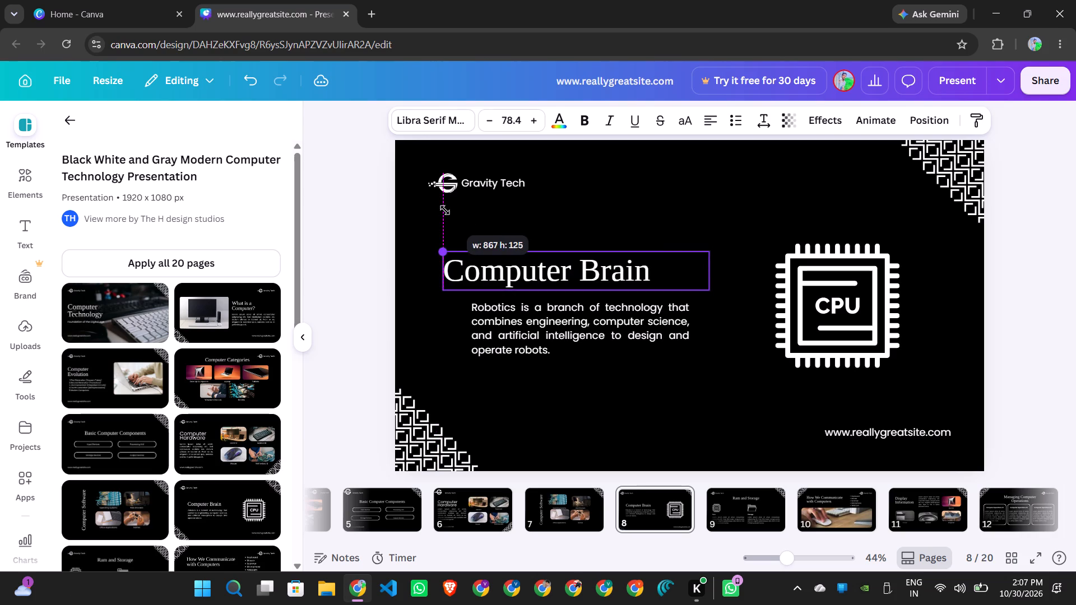
left_click_drag(445, 210, 447, 210)
Enlarge the page 8 "Gravity Tech" text to about size 30.8 and shift it right, clear of the logo symbol.
left_click(460, 178)
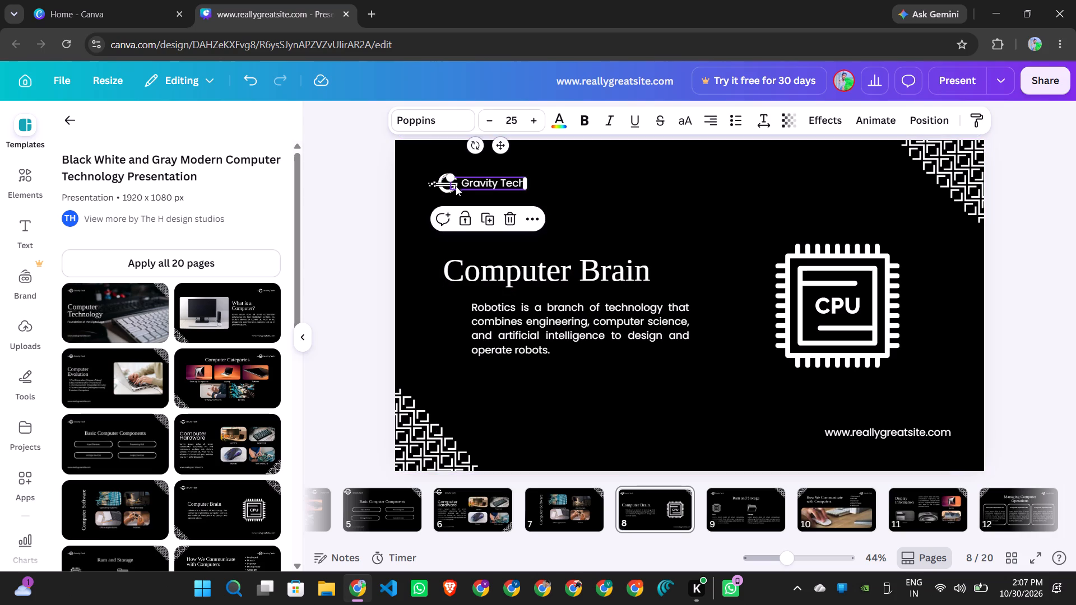
left_click_drag(448, 178, 432, 172)
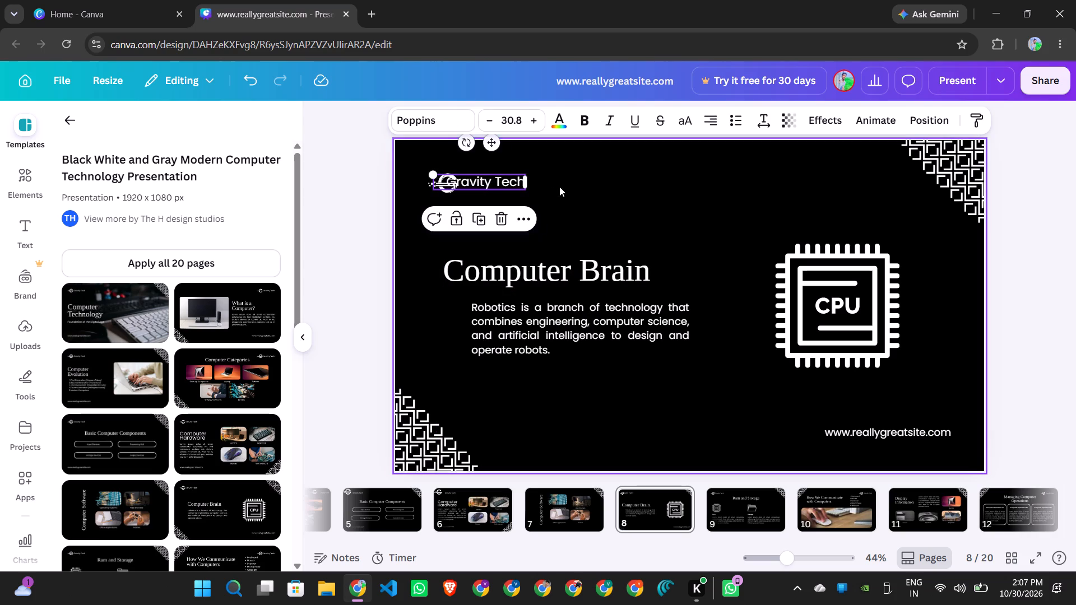
left_click(563, 185)
left_click_drag(491, 183, 513, 183)
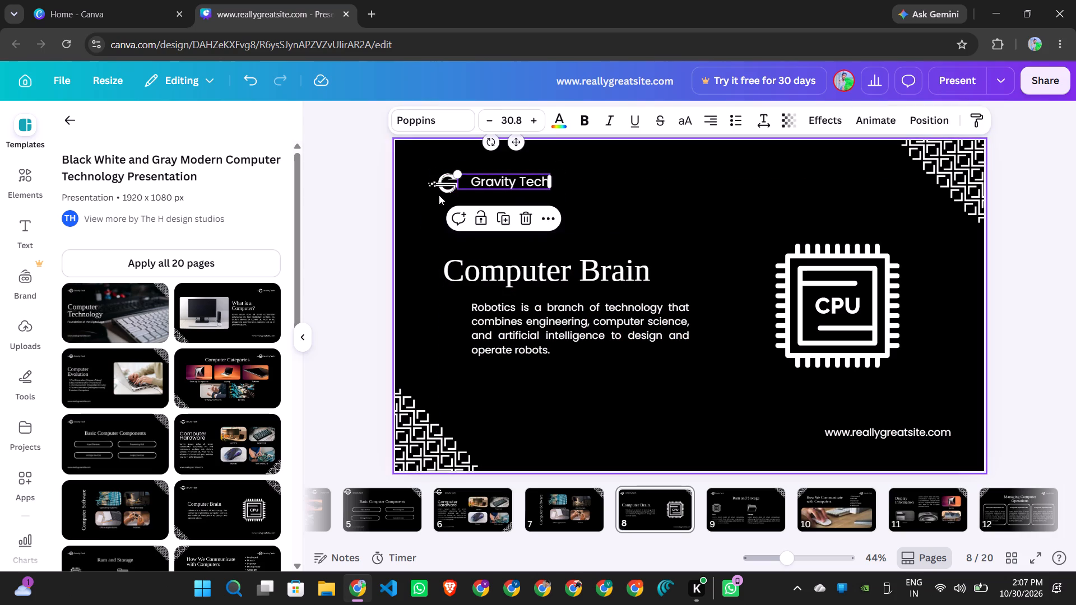
Enlarge the page 8 logo symbol up and left so it reaches the slide's upper-left corner.
left_click(451, 183)
left_click(443, 183)
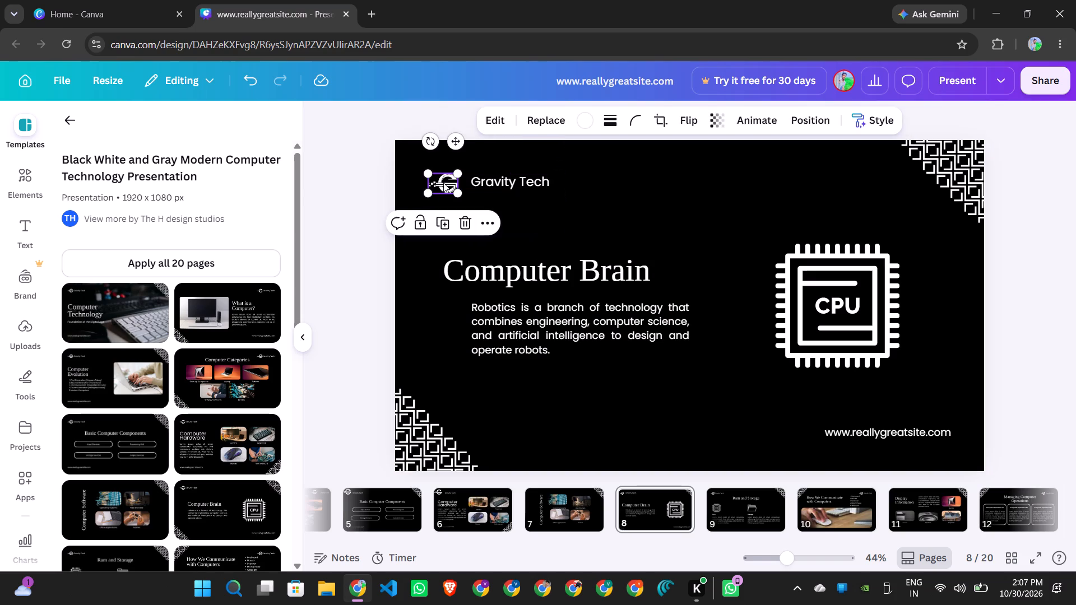
left_click_drag(426, 173, 411, 164)
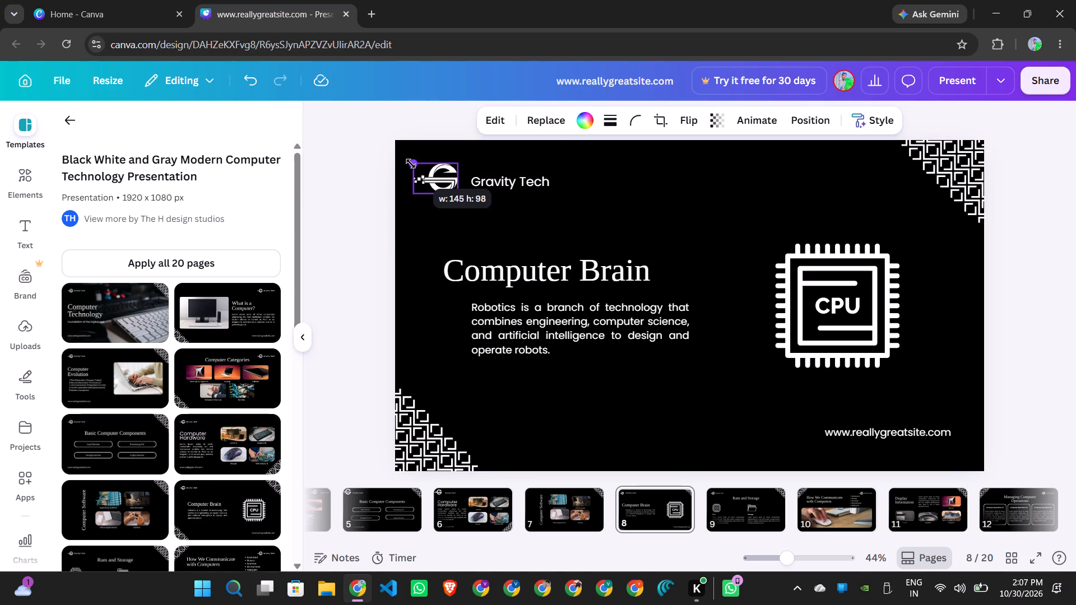
left_click_drag(411, 164, 389, 153)
Enlarge the page 8 CPU icon until it fills most of the slide's right side, just above the website address.
left_click(825, 250)
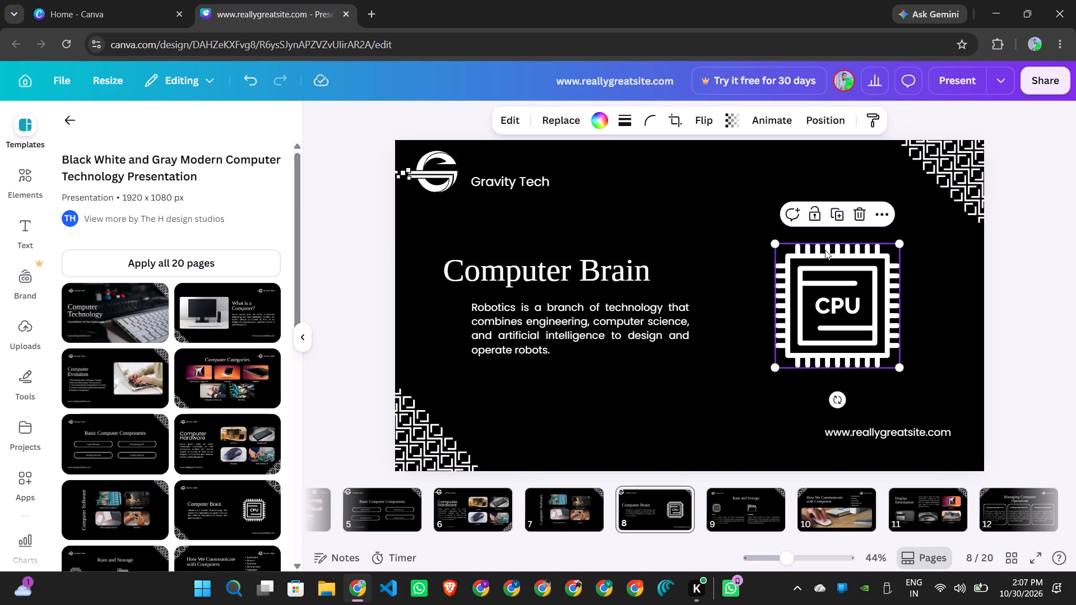
left_click_drag(776, 243, 687, 163)
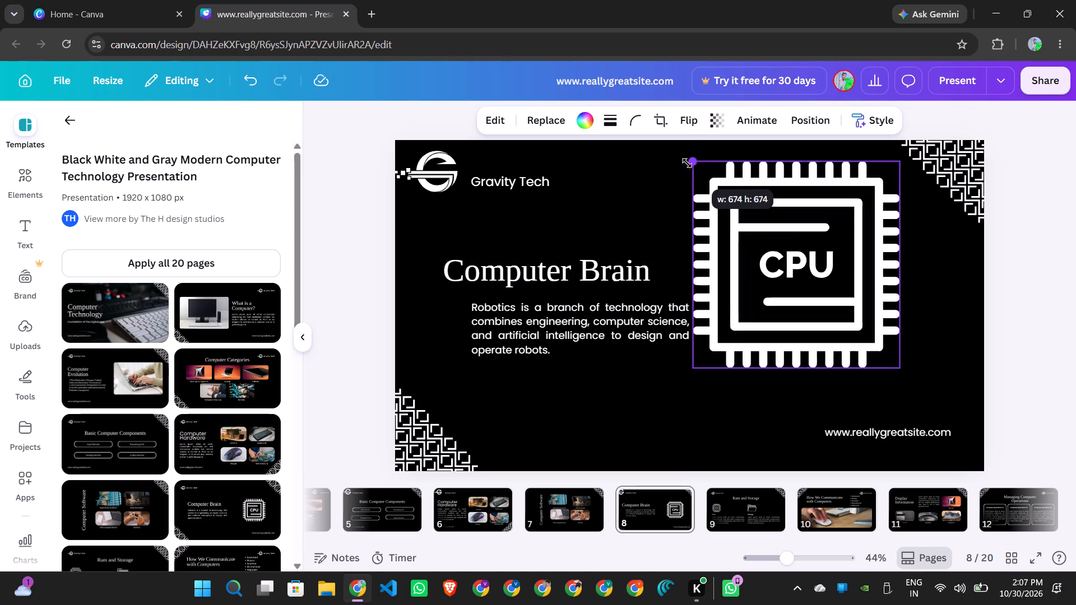
left_click_drag(687, 163, 685, 162)
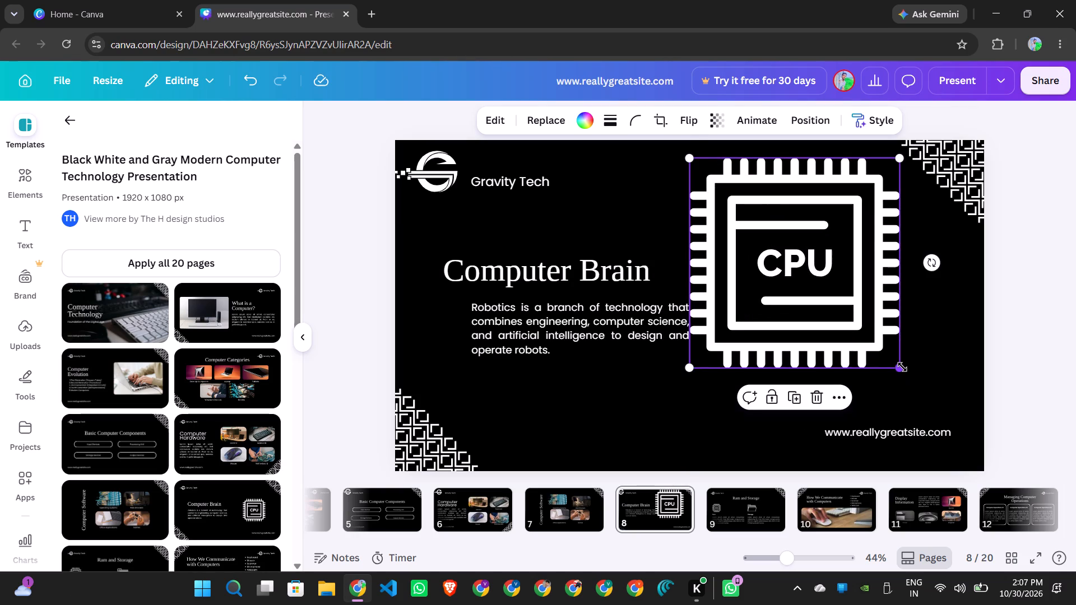
left_click_drag(902, 367, 979, 404)
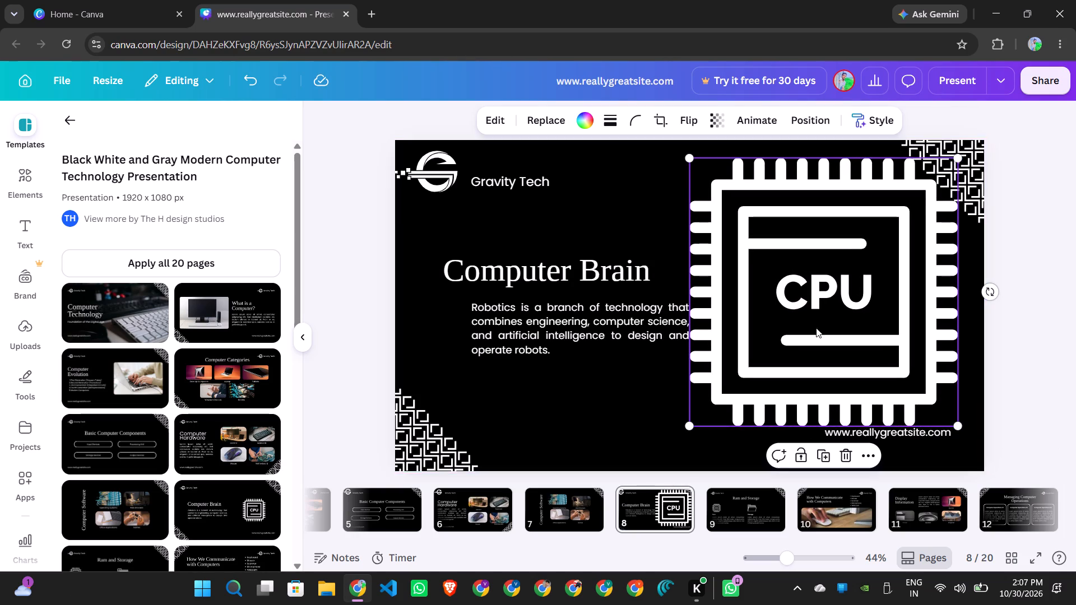
Move the page 8 robotics paragraph left and slightly up, directly beneath the "Computer Brain" heading.
left_click(636, 218)
left_click_drag(601, 324, 571, 316)
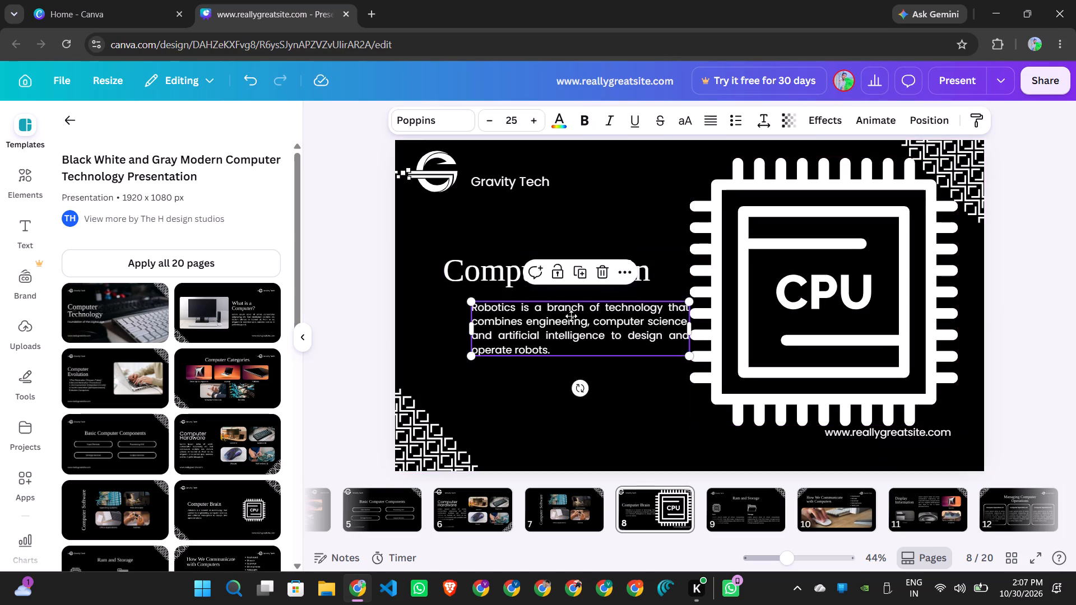
left_click_drag(571, 316, 559, 316)
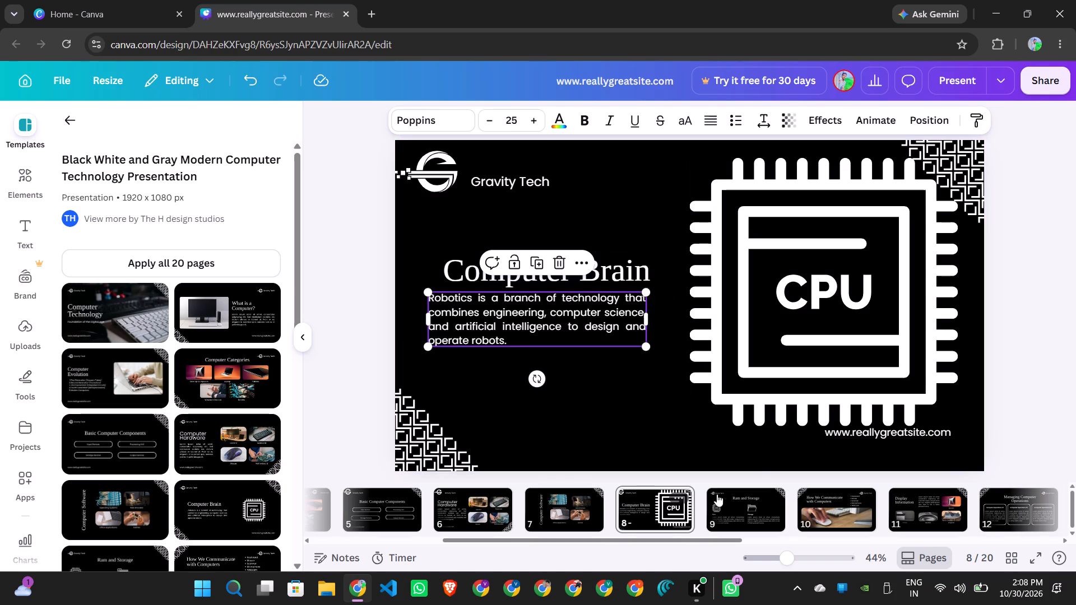
On page 9, widen the "Ram and Storage" heading box to the left and enlarge its text to about size 71.8.
left_click(744, 506)
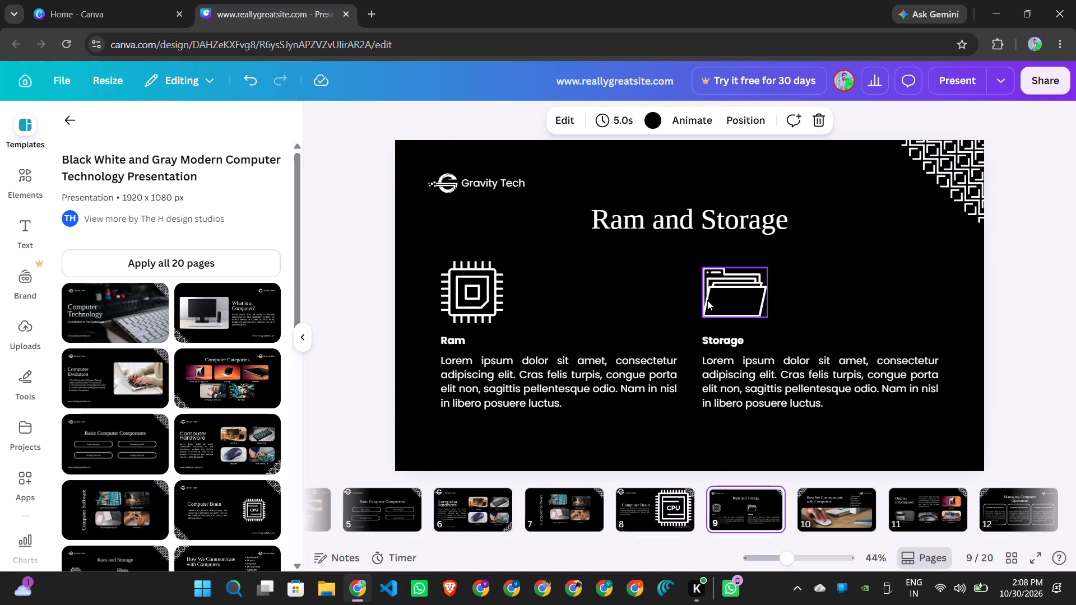
left_click(647, 219)
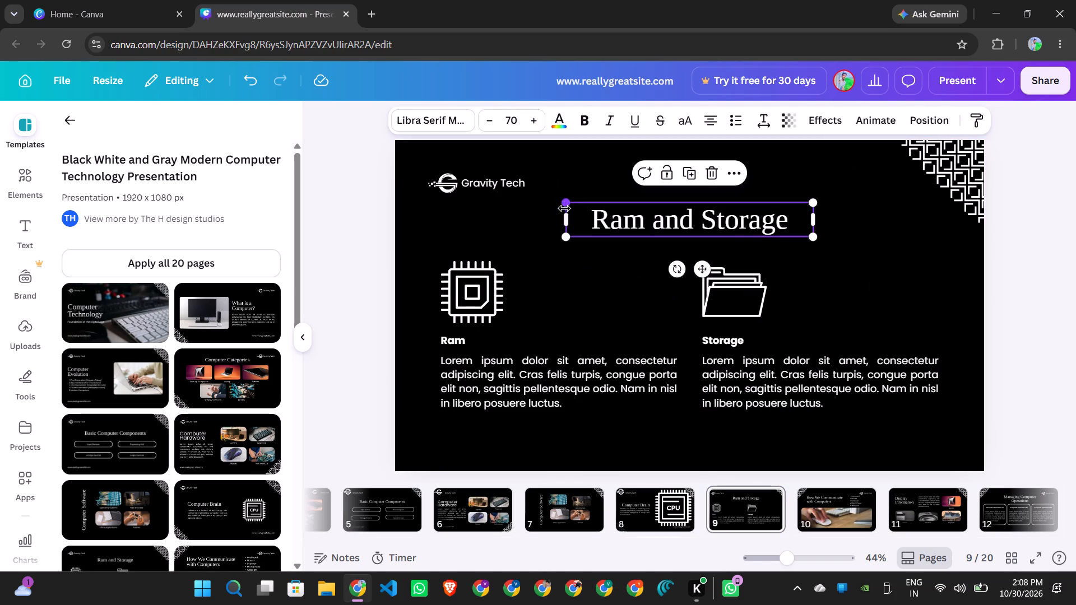
left_click(567, 216)
left_click_drag(566, 217, 553, 219)
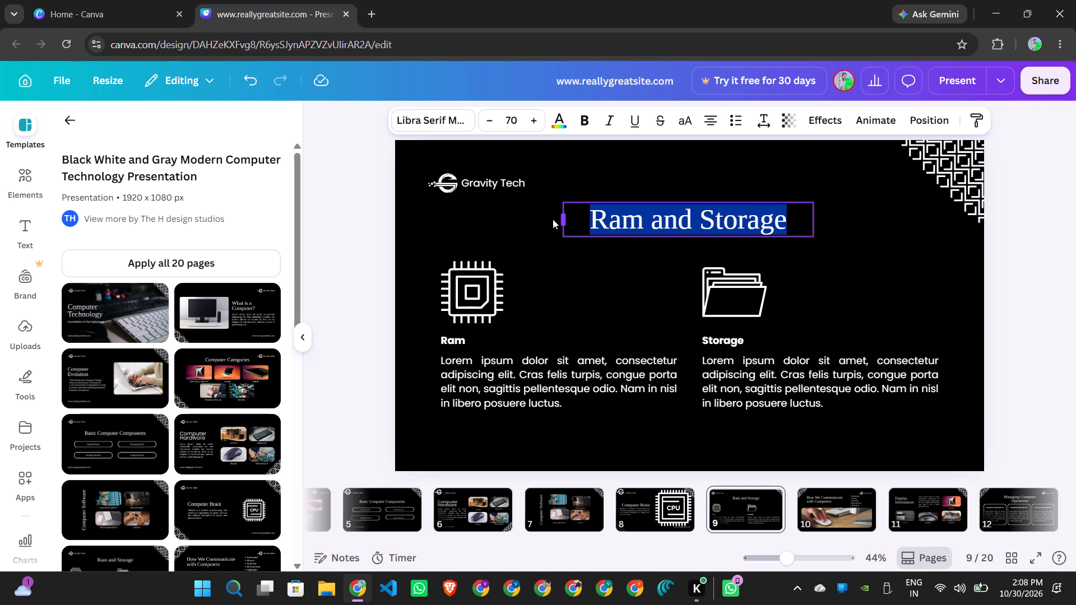
left_click_drag(553, 219, 532, 220)
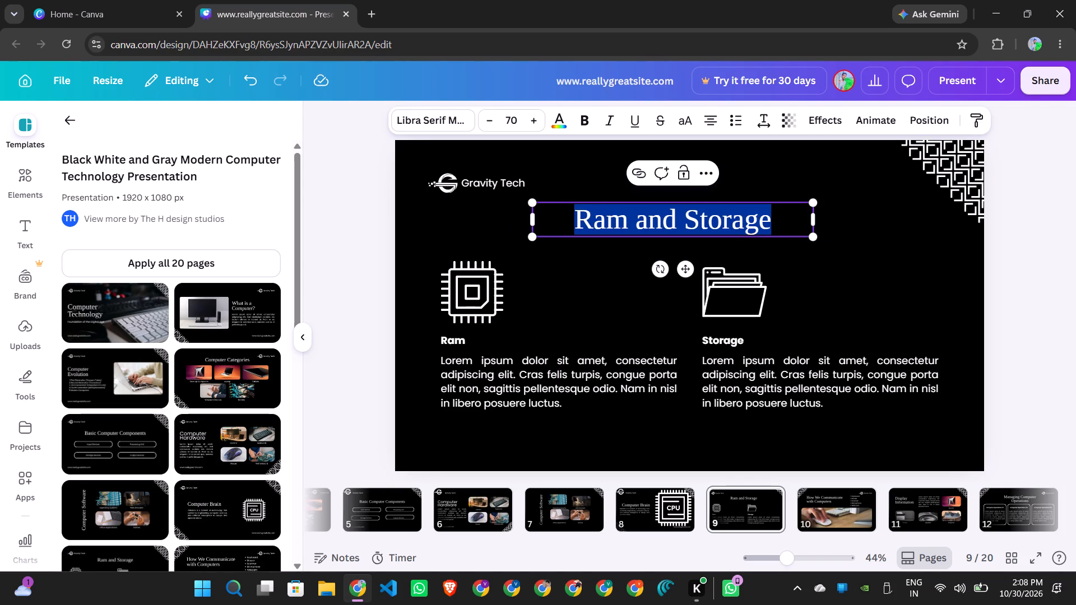
left_click(568, 219)
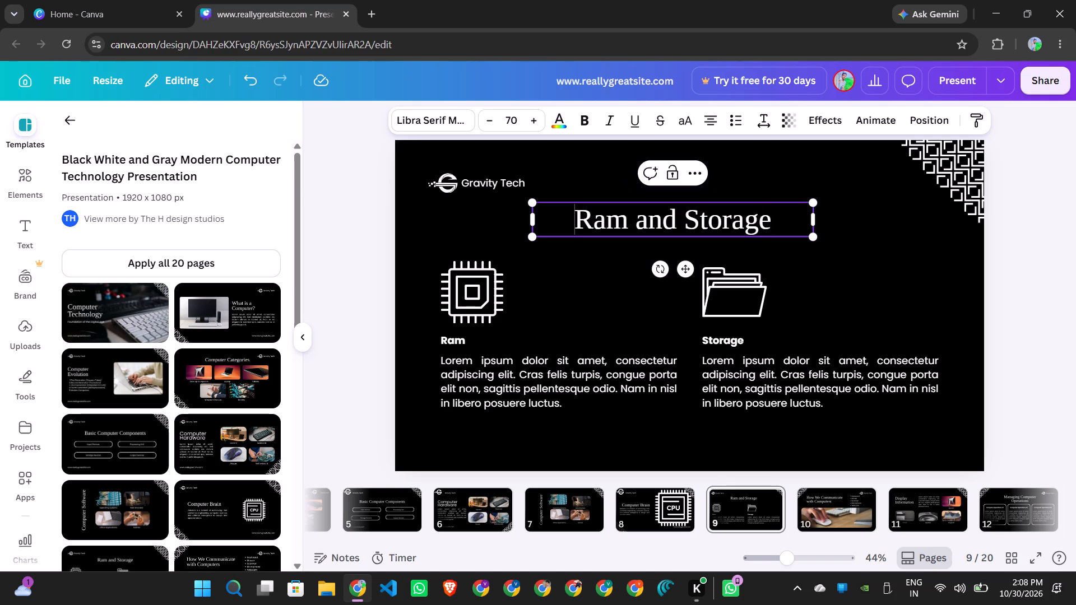
left_click_drag(534, 203, 527, 201)
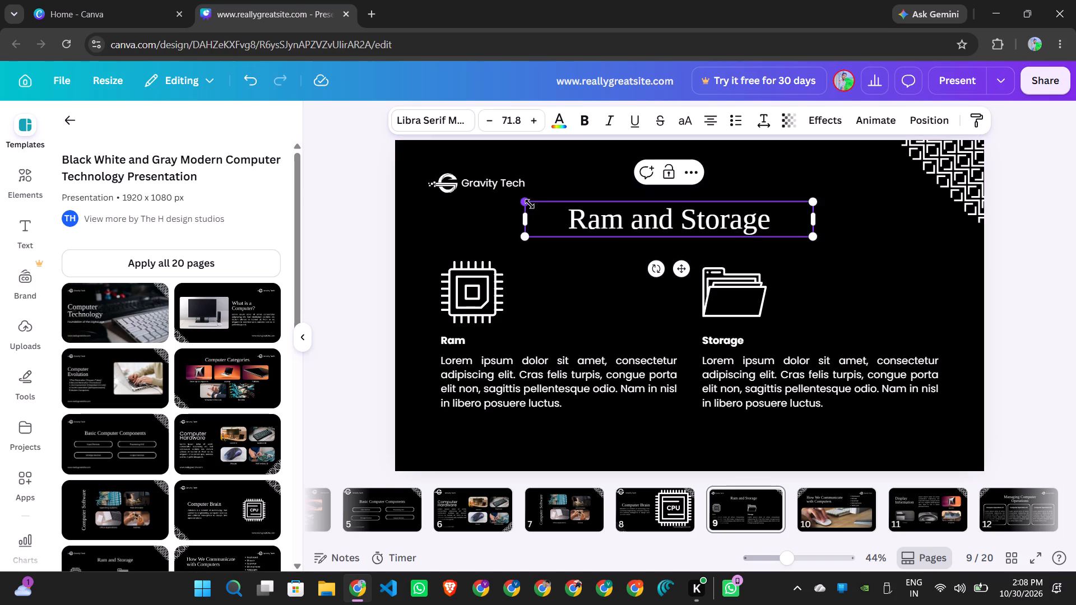
Enlarge the page 9 Ram chip icon slightly up and to the right.
left_click(462, 296)
left_click_drag(504, 262, 525, 257)
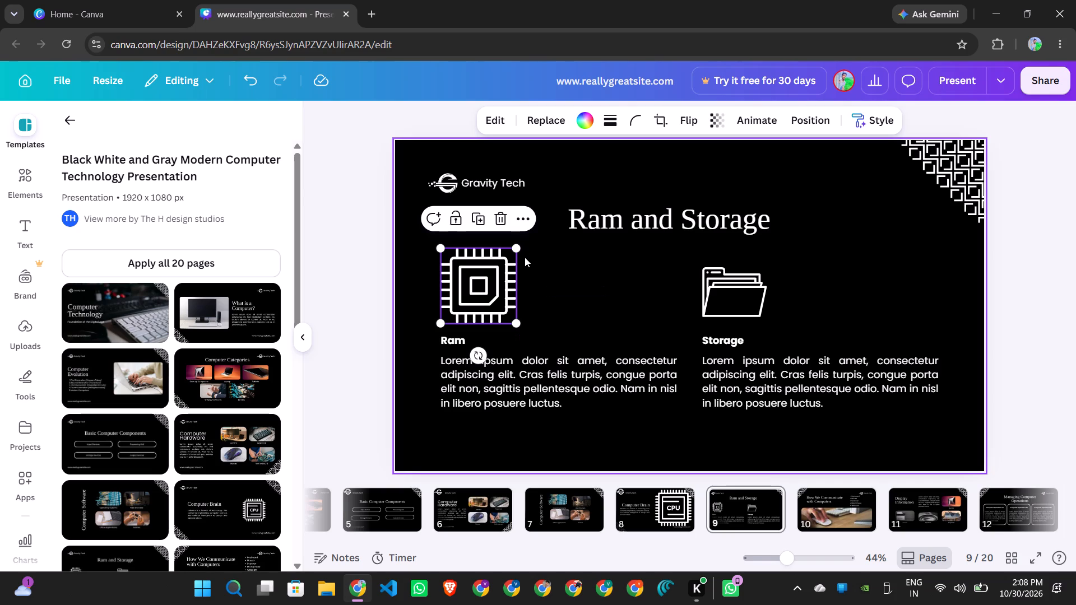
Enlarge the page 9 Storage folder icon and shift it right, matching its top and bottom edges to the Ram chip icon.
left_click(702, 299)
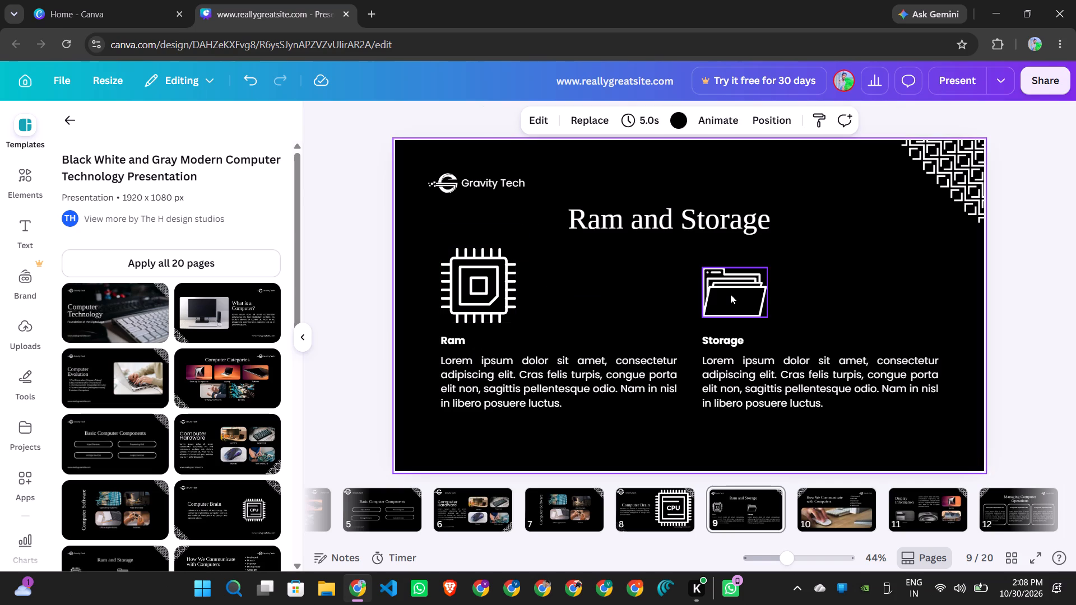
left_click(730, 294)
left_click_drag(703, 269, 696, 269)
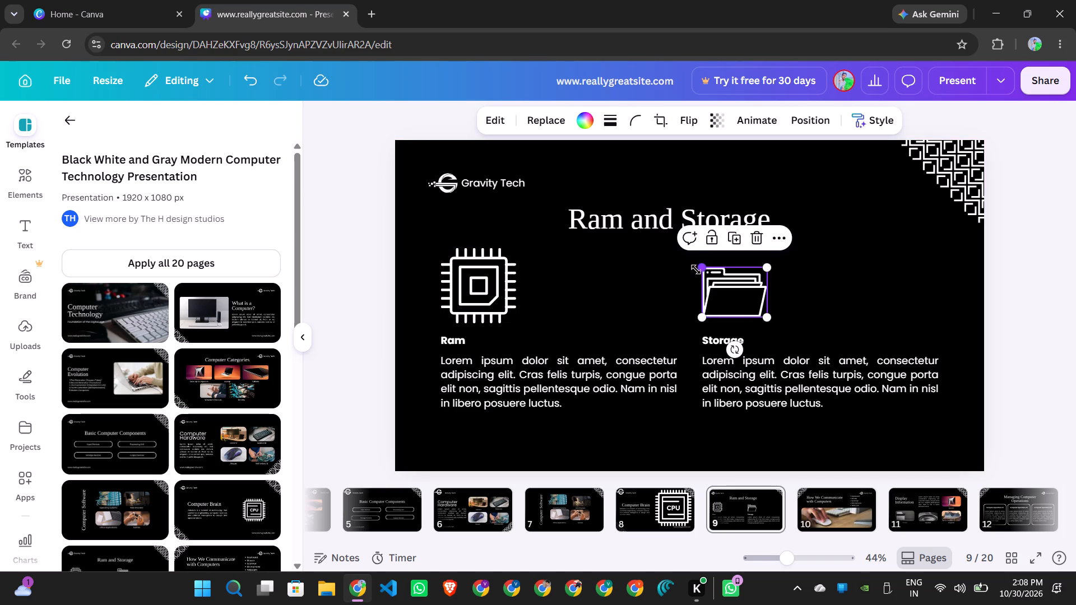
left_click_drag(696, 269, 667, 270)
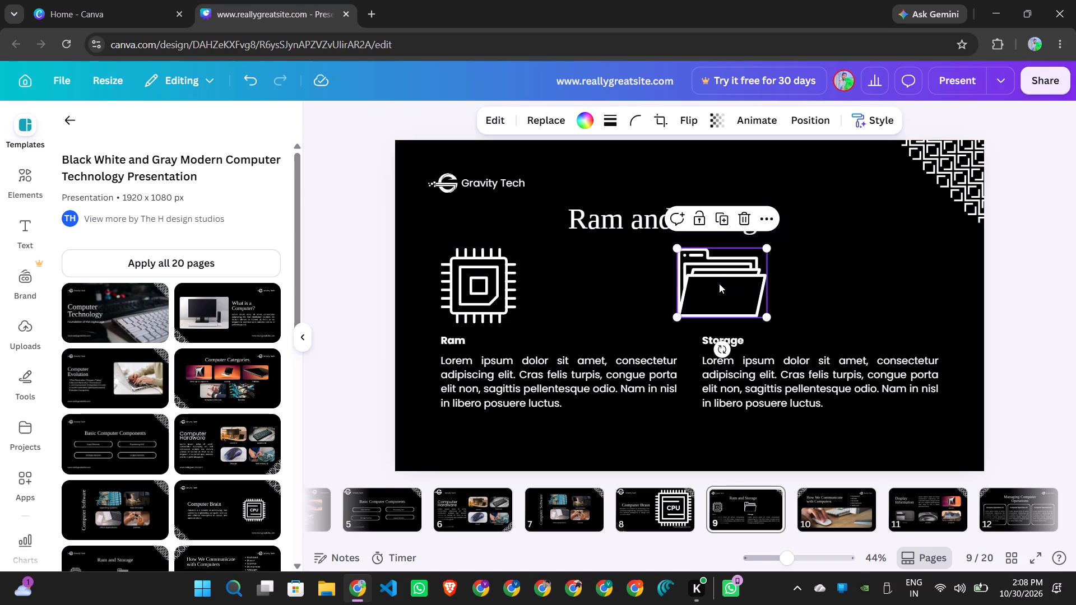
left_click_drag(719, 283, 740, 283)
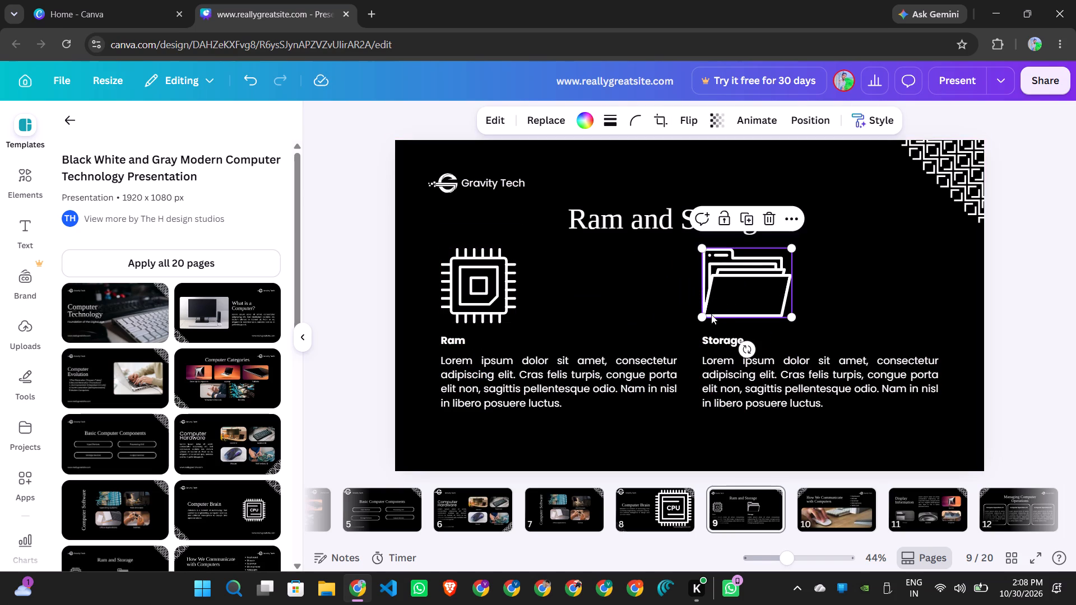
left_click_drag(706, 317, 698, 323)
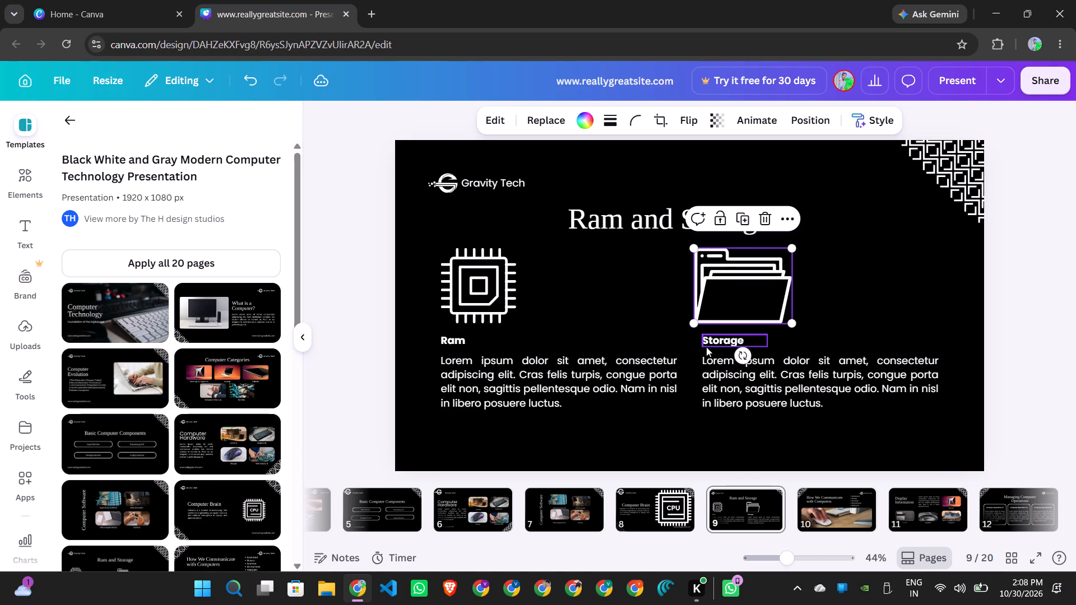
Enlarge the page 9 "Storage" label to about size 28.1, lining its left edge up with the folder icon.
left_click(717, 345)
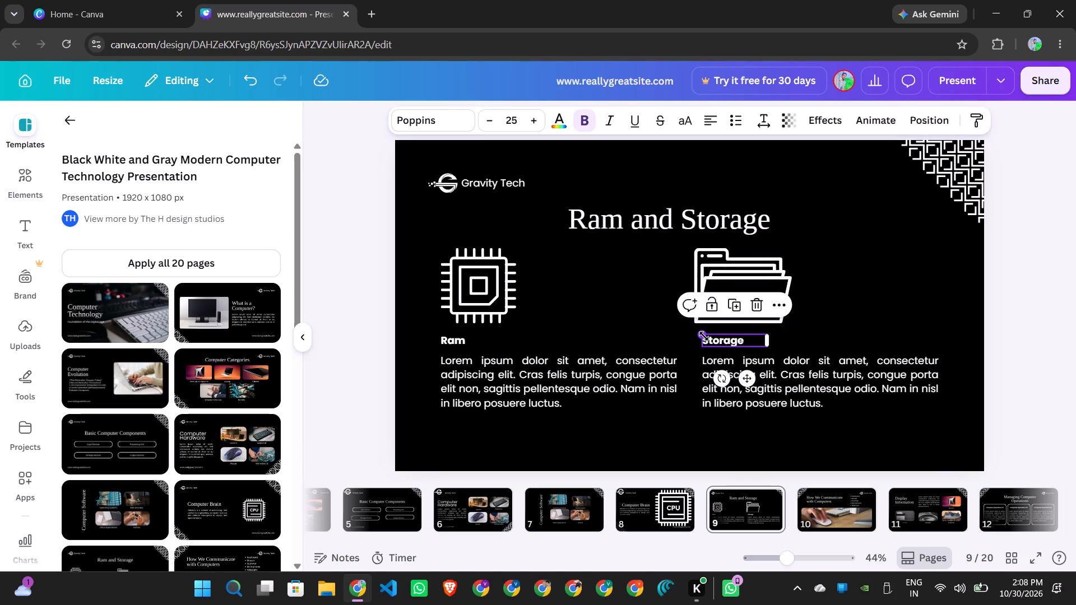
left_click_drag(704, 336, 698, 336)
Move the page 9 Ram paragraph slightly down, keeping it left-aligned with the "Ram" label.
left_click(452, 348)
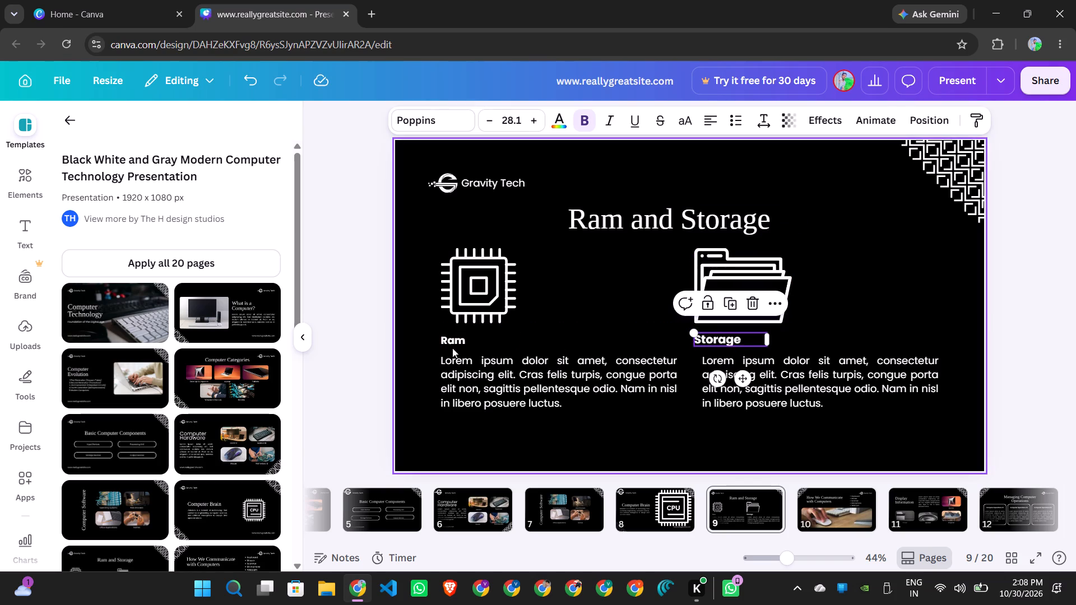
left_click(464, 338)
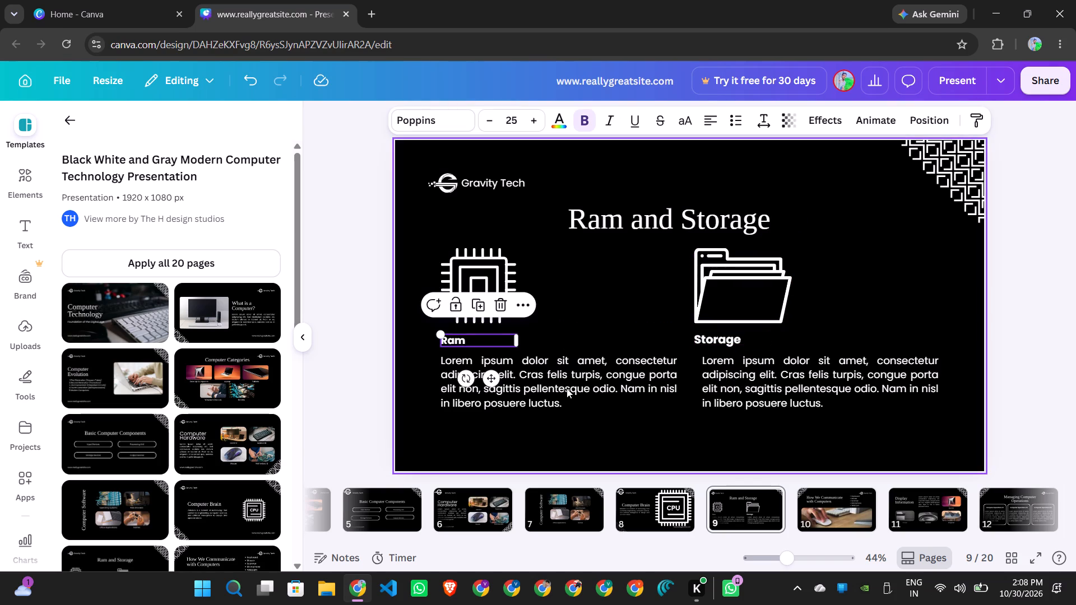
left_click_drag(567, 388, 554, 385)
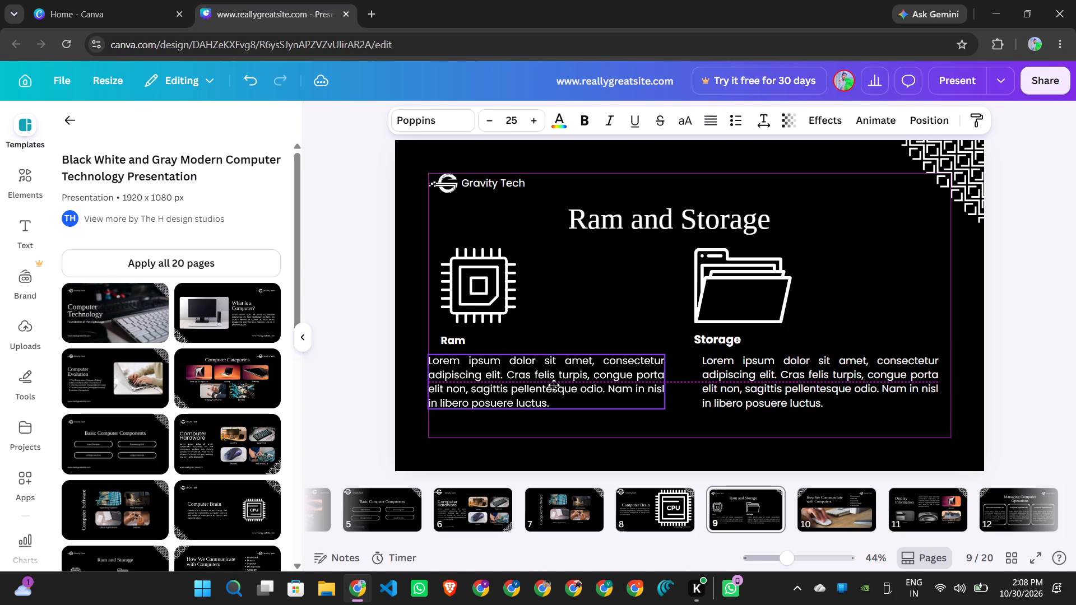
left_click_drag(554, 385, 558, 398)
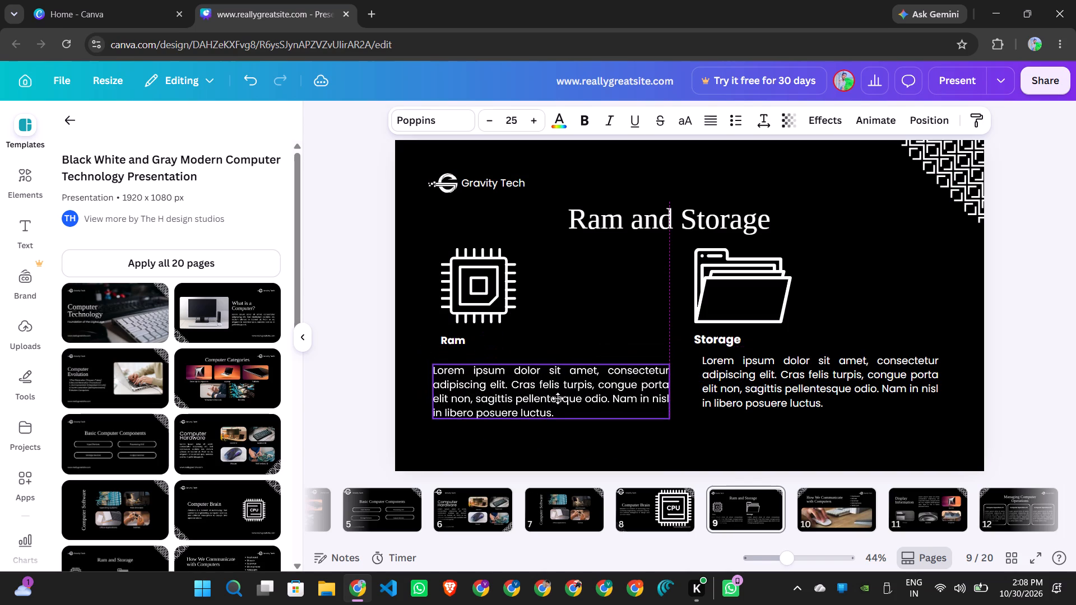
left_click_drag(558, 398, 564, 396)
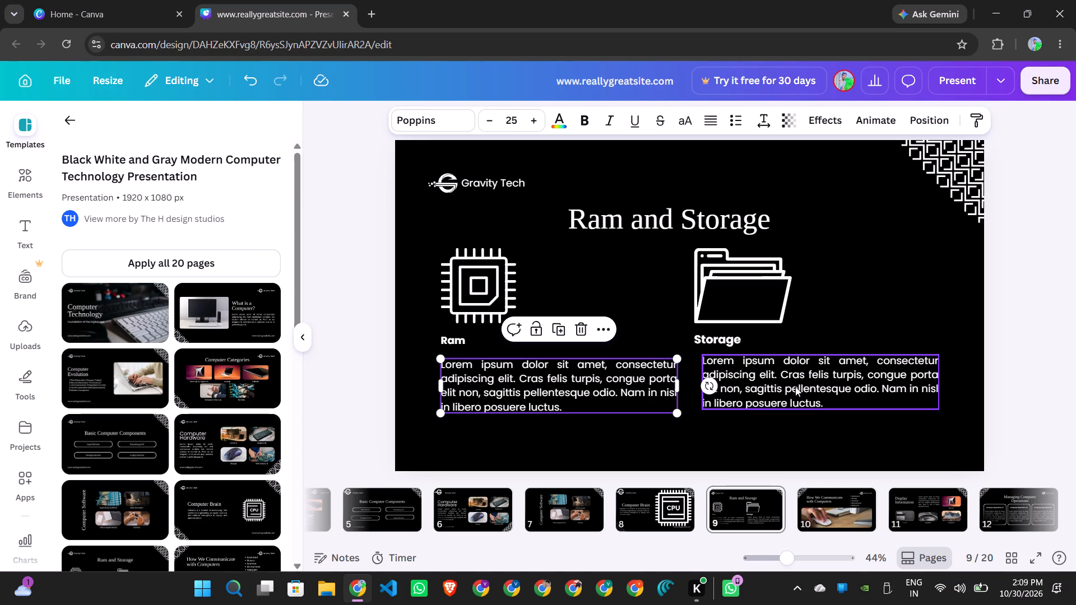
Move the page 9 Storage paragraph slightly up and to the right, placing its top edge directly beneath the "Storage" label.
left_click(888, 381)
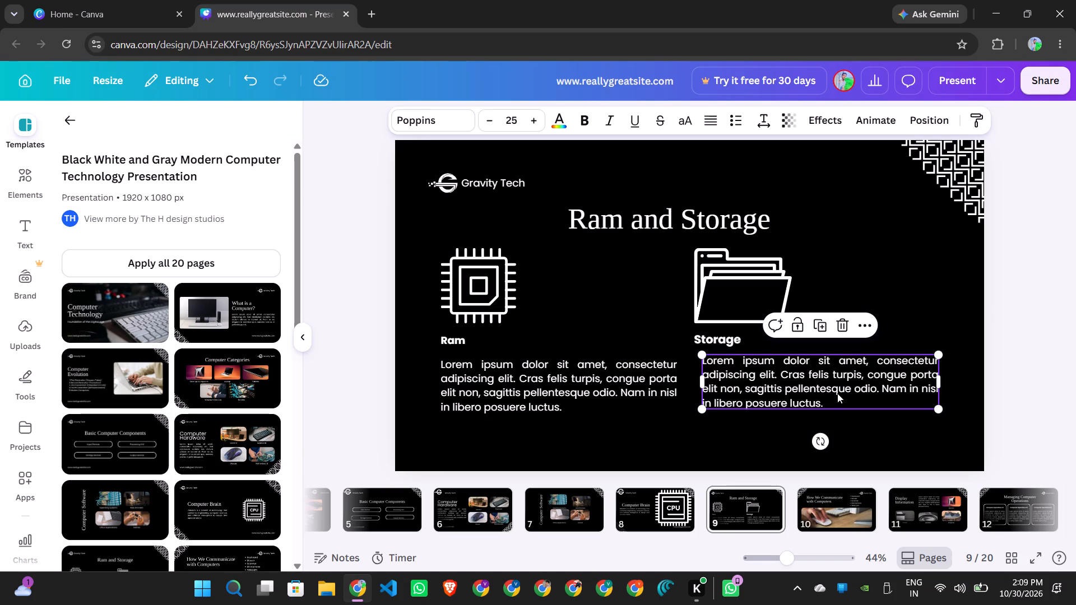
left_click_drag(814, 392, 816, 382)
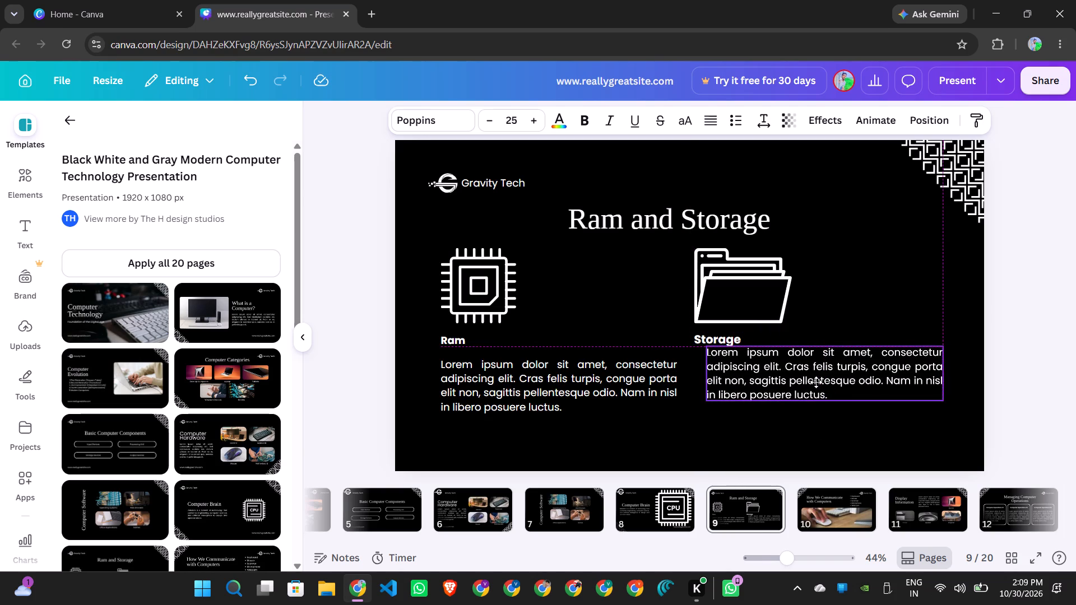
left_click_drag(816, 382, 816, 381)
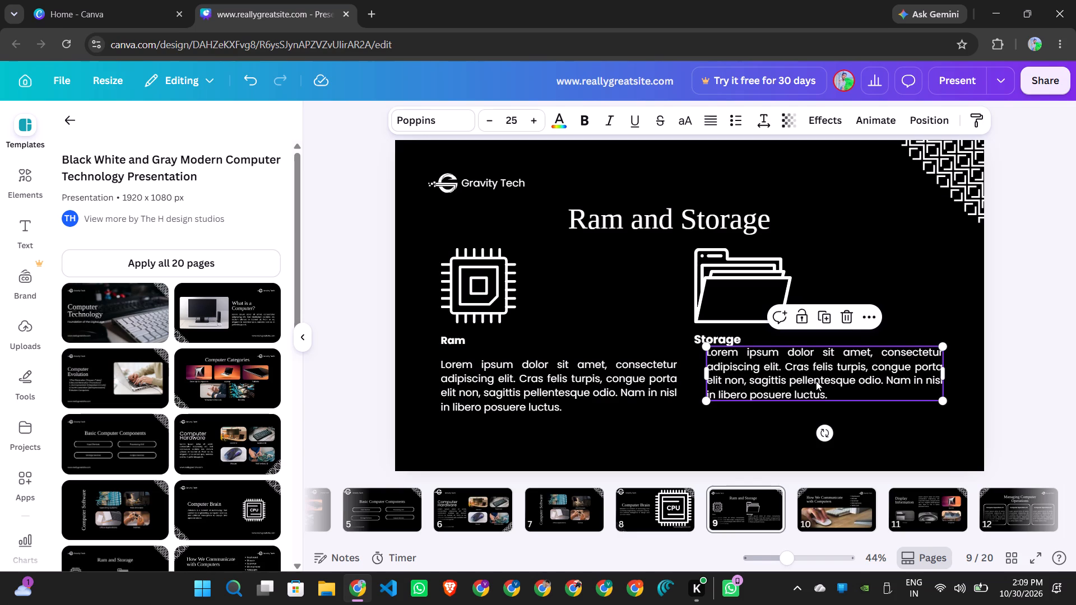
left_click(825, 427)
left_click(825, 427)
On page 10, enlarge the "How We Communicate with Computers" heading to about size 74.3, extending it slightly on both sides.
left_click(831, 505)
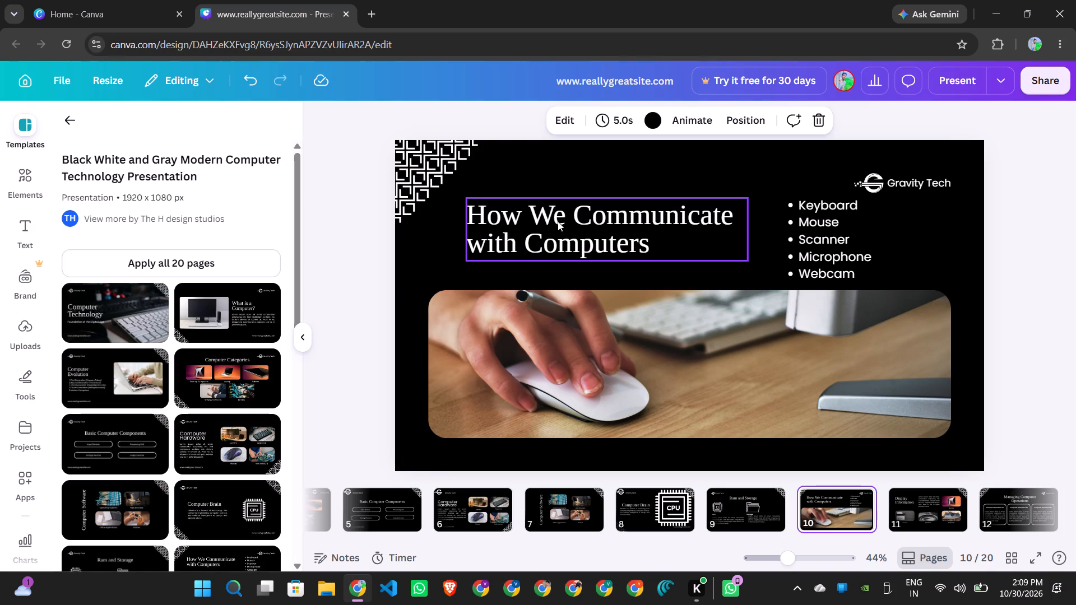
left_click(558, 221)
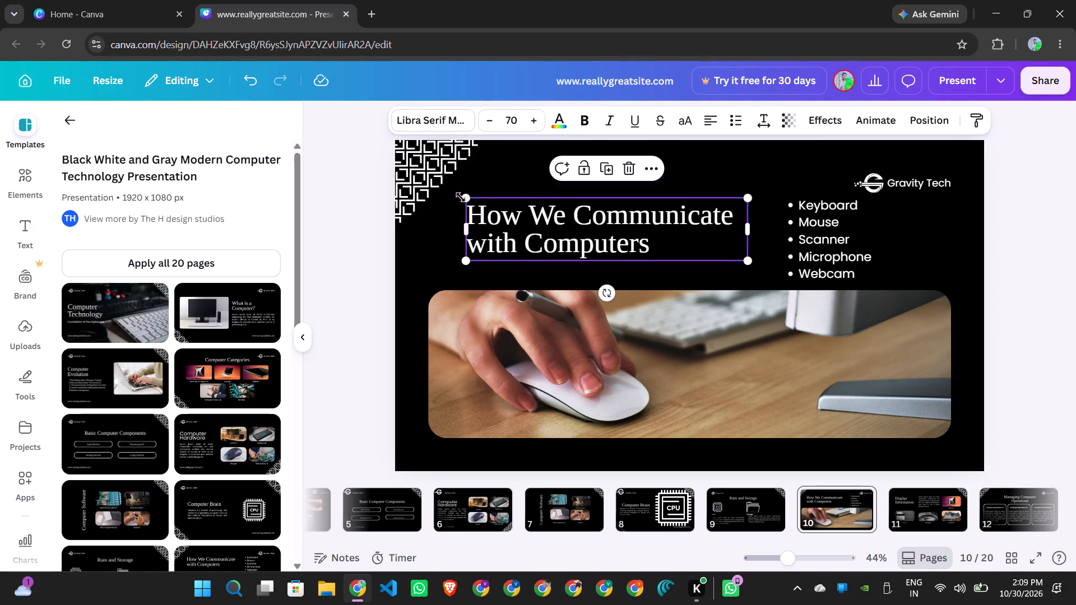
left_click(467, 198)
left_click_drag(468, 198, 463, 195)
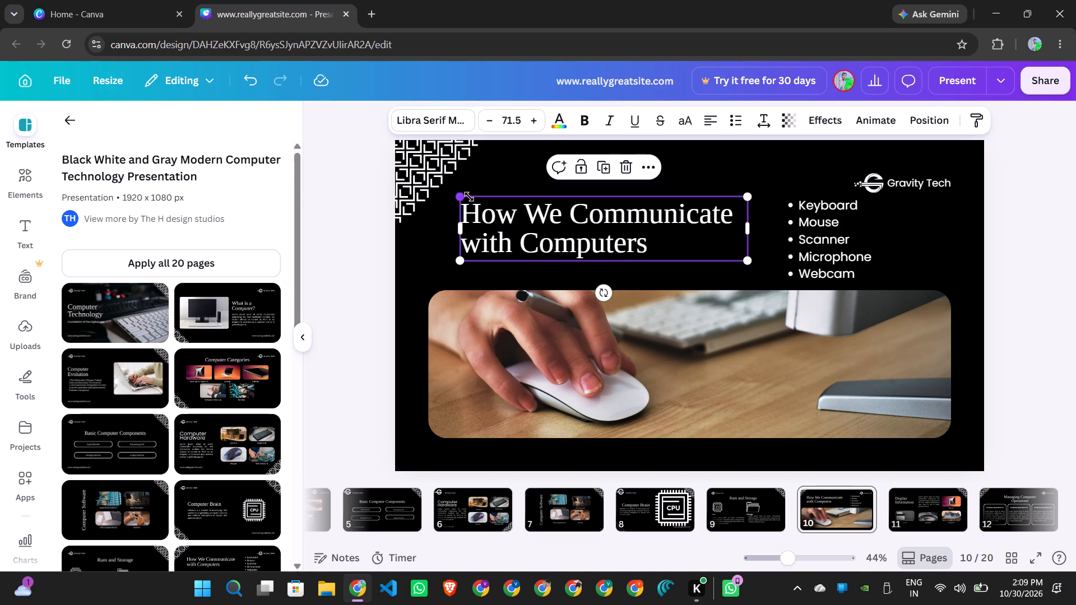
left_click_drag(746, 260, 757, 267)
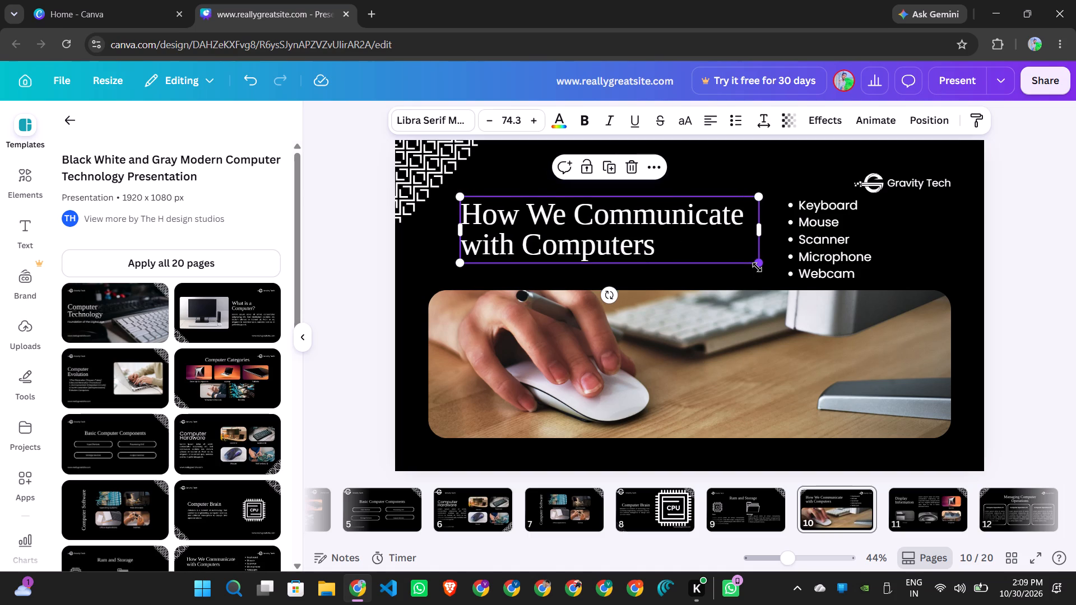
Enlarge the page 10 bulleted list of input devices slightly up and to the left, keeping its lower right corner in place.
left_click(817, 260)
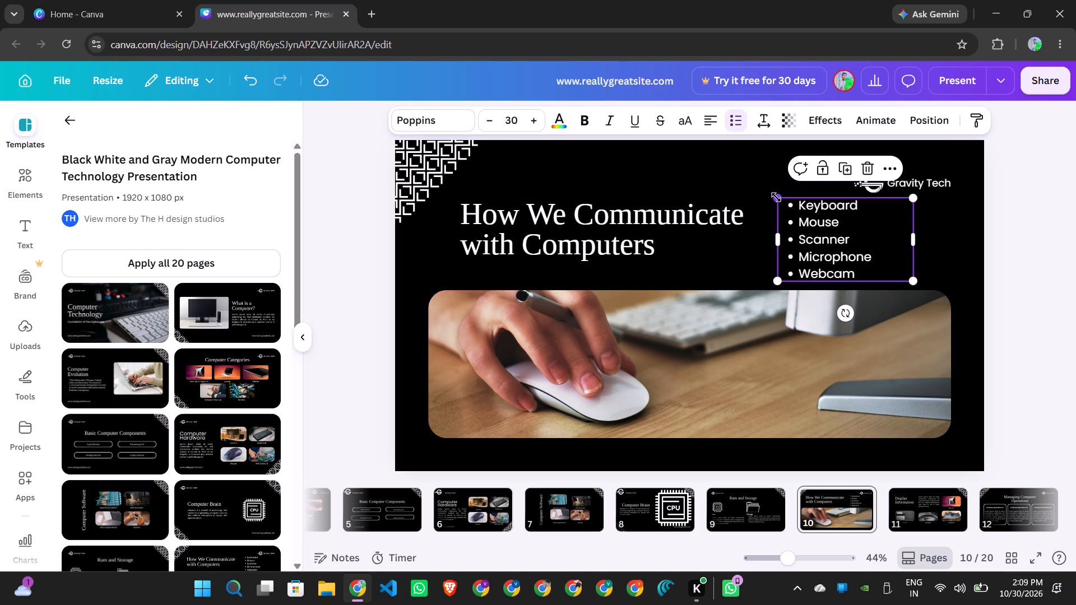
left_click_drag(776, 197, 758, 189)
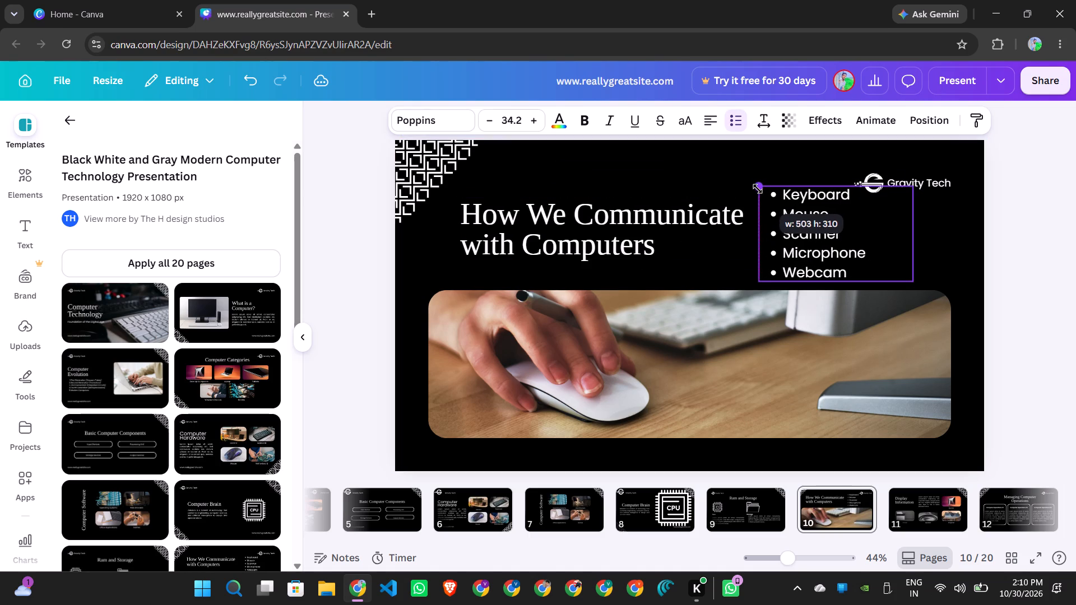
left_click_drag(758, 189, 762, 192)
left_click(720, 172)
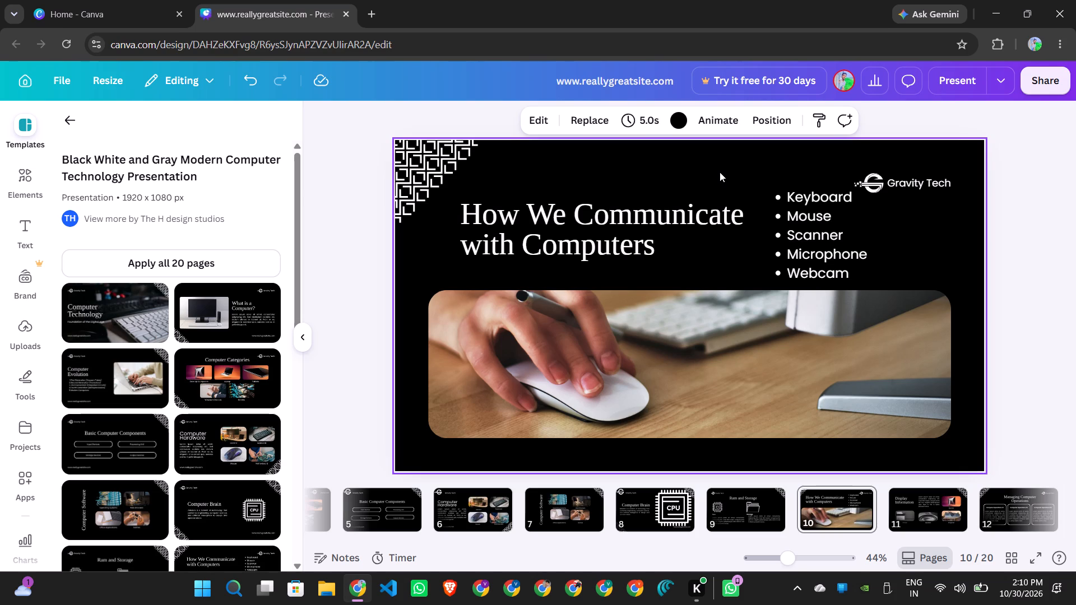
Enlarge the page 10 heading further to about size 76.7, extending it up and to the left.
left_click(586, 235)
left_click_drag(461, 198, 450, 200)
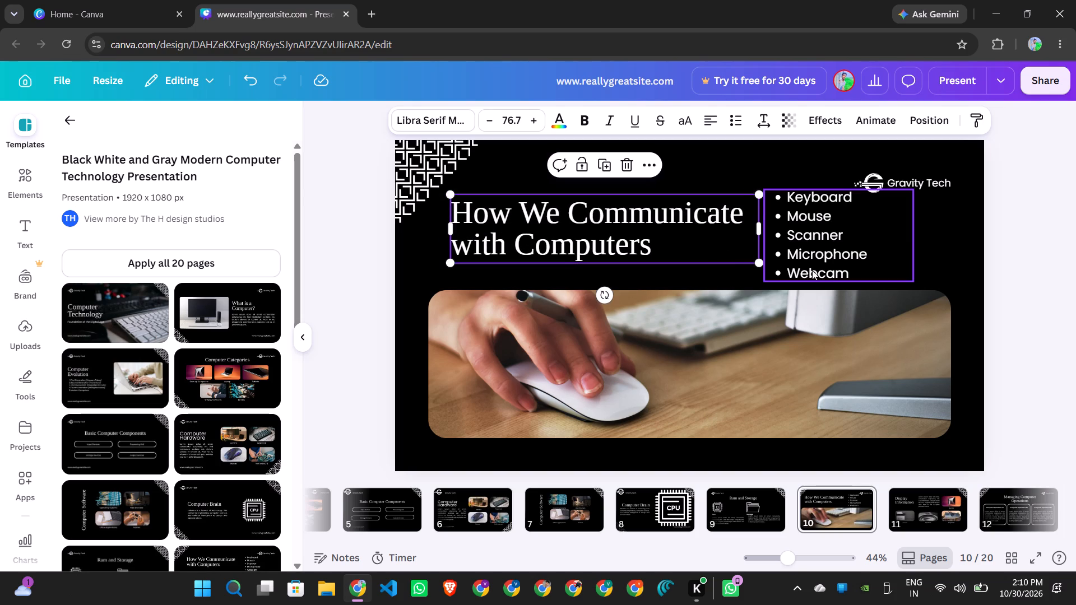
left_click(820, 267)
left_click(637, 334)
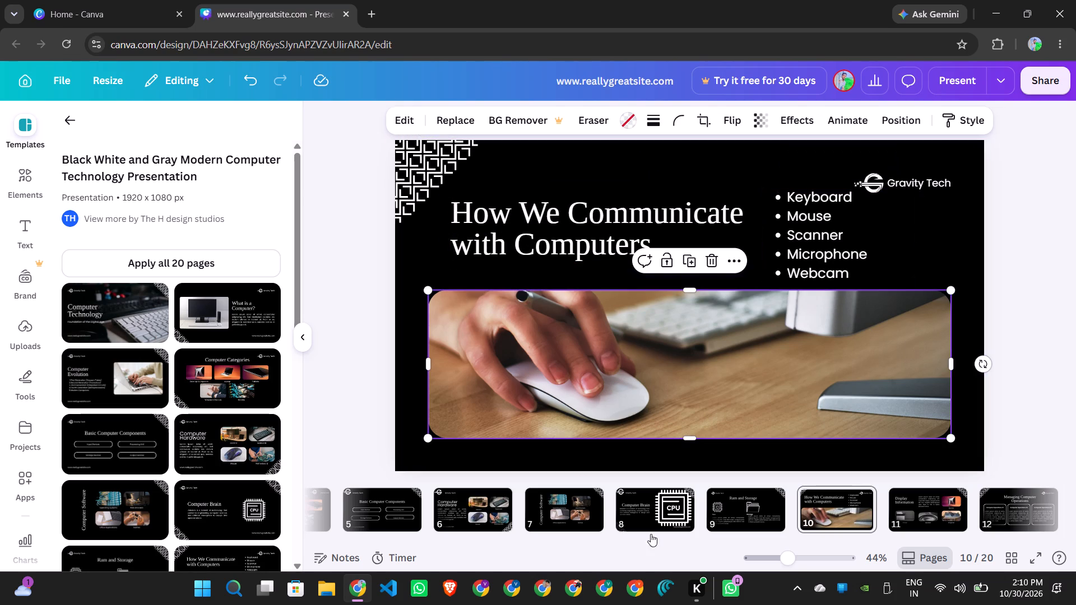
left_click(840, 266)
Enlarge the page 10 logo symbol beside "Gravity Tech" to more than twice its size, extending it up and to the left.
left_click(869, 181)
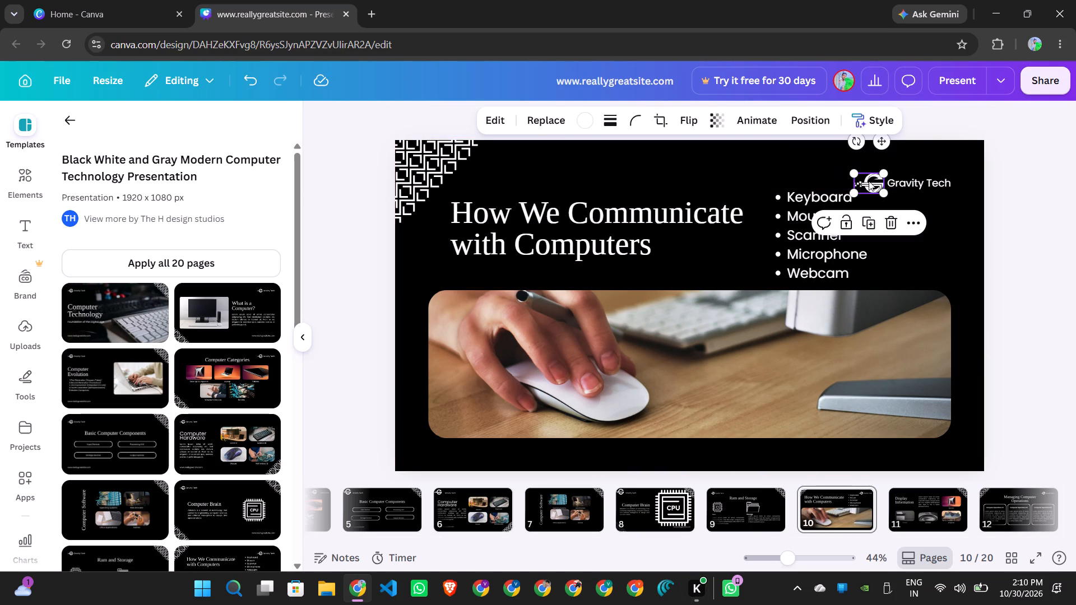
left_click_drag(854, 171, 800, 160)
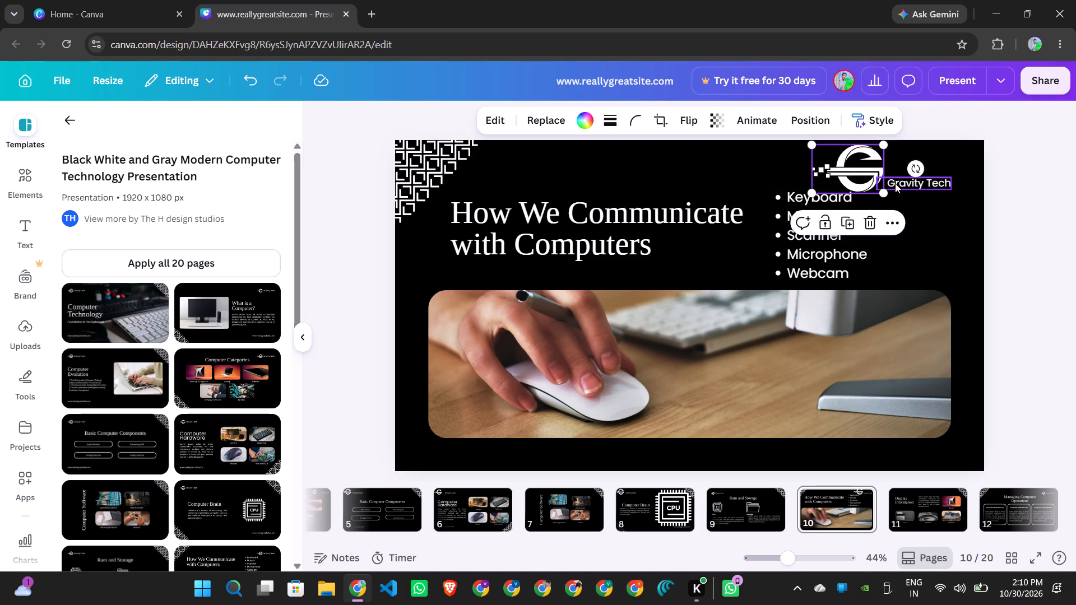
left_click(924, 187)
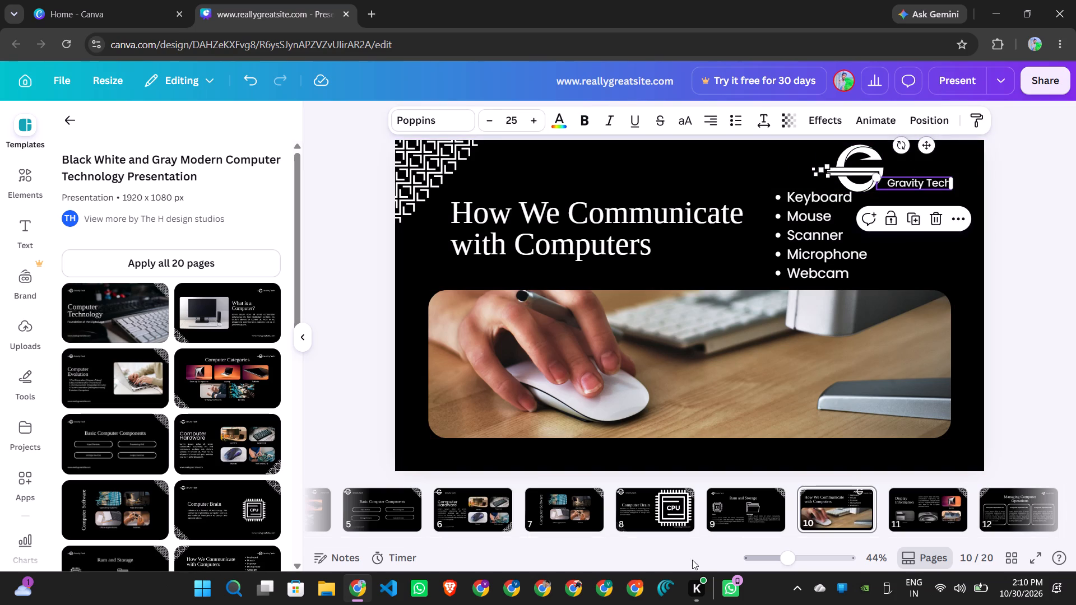